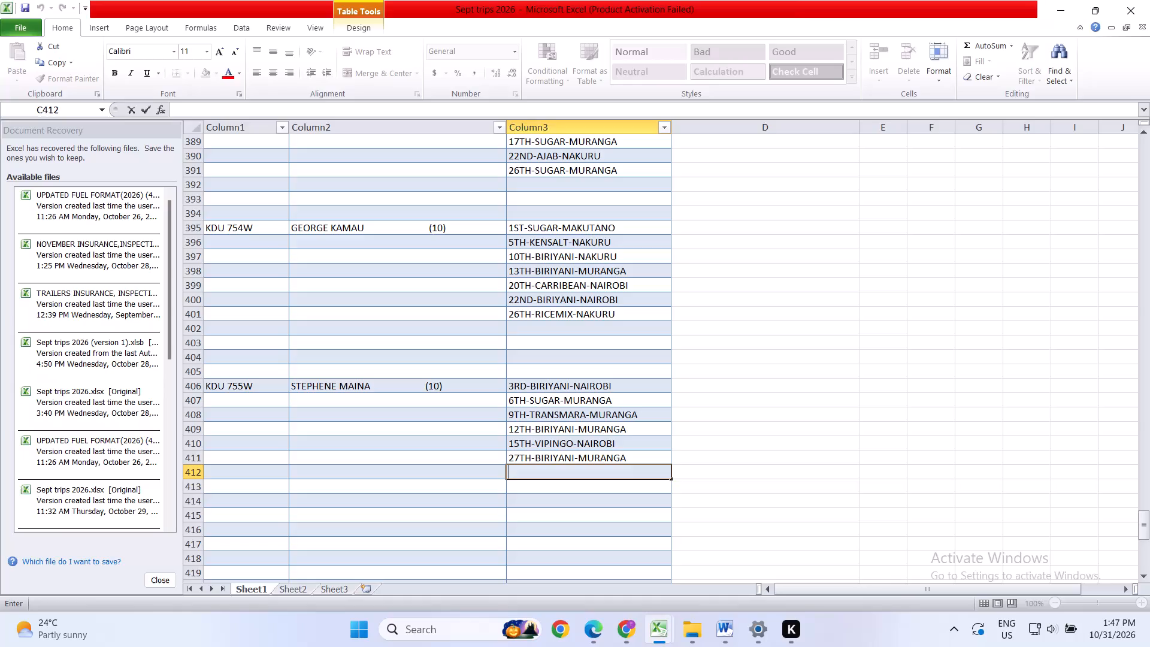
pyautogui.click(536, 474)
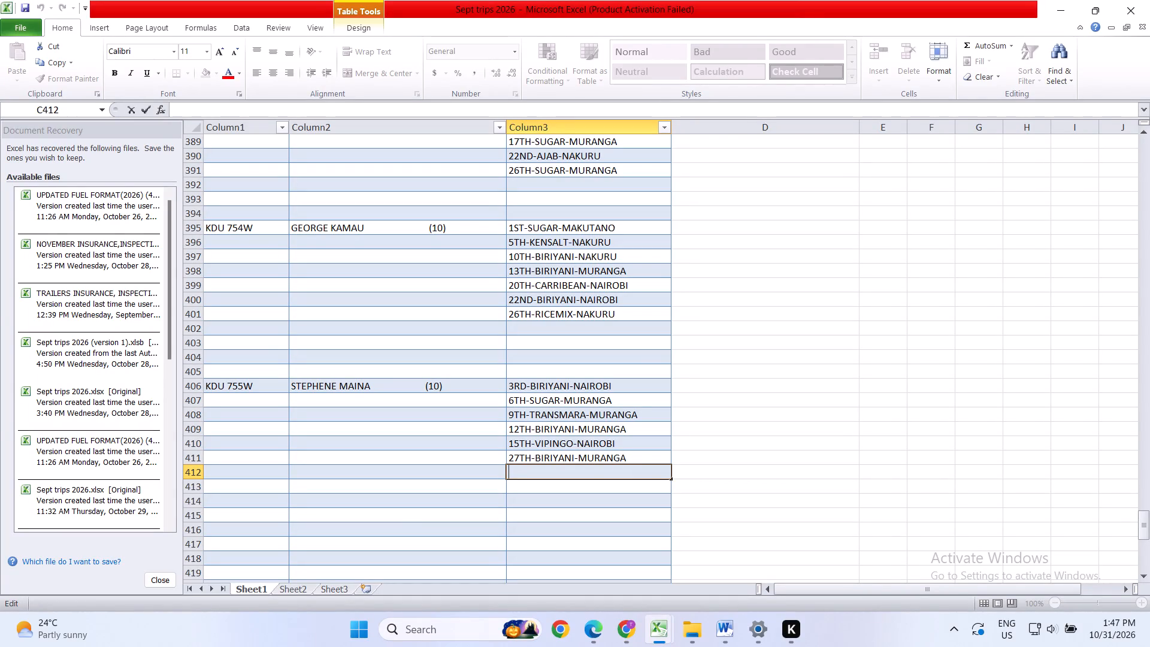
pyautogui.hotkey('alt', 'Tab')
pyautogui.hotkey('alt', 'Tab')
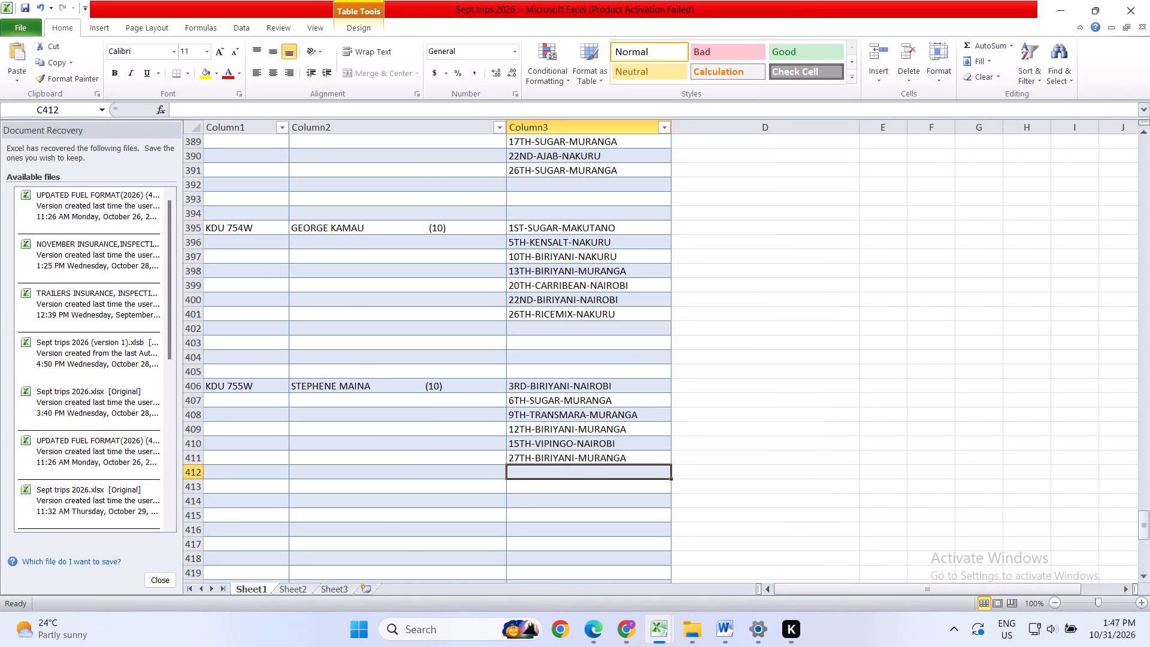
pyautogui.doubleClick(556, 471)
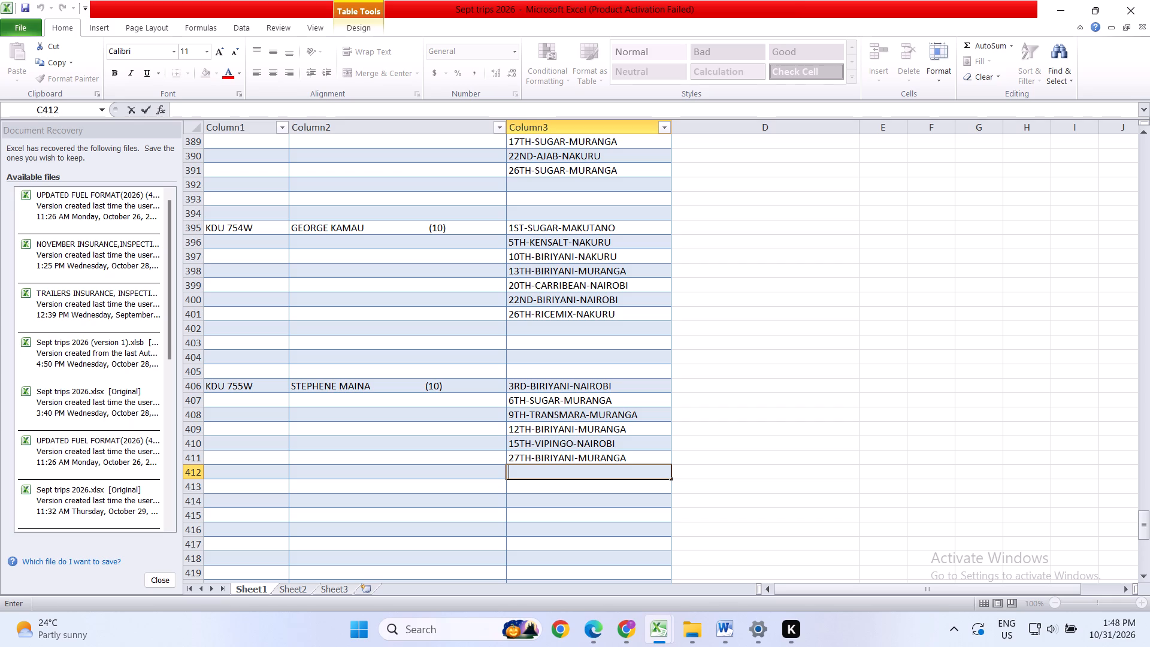
pyautogui.scroll(5, 453, 415)
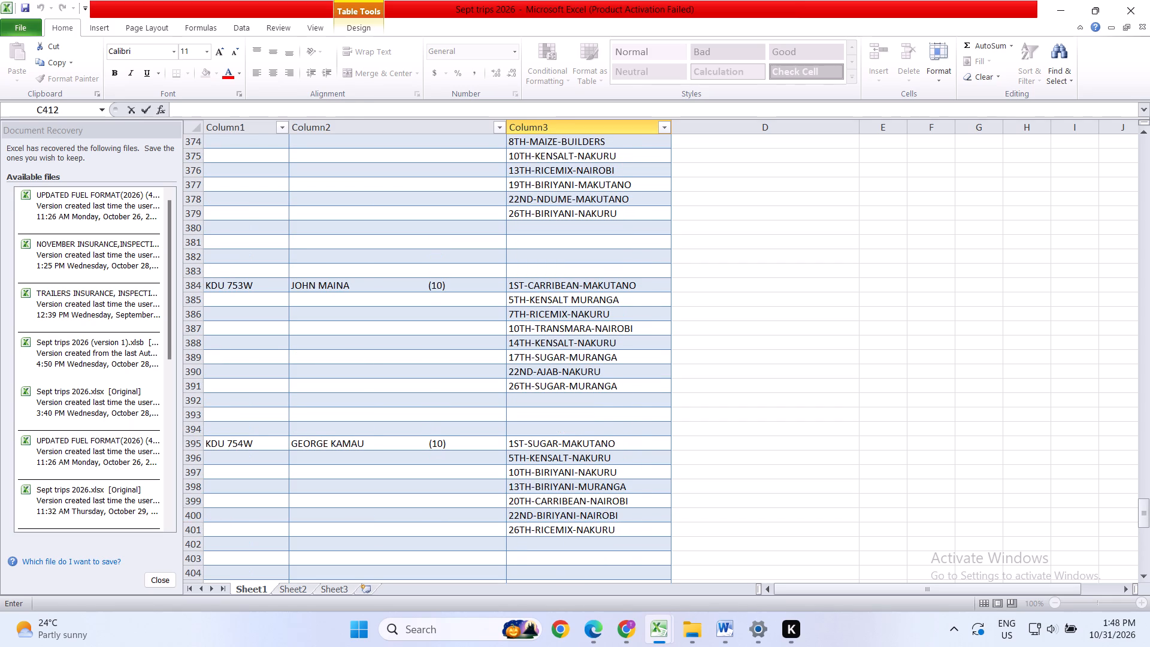
pyautogui.moveTo(1141, 509); pyautogui.dragTo(1136, 362)
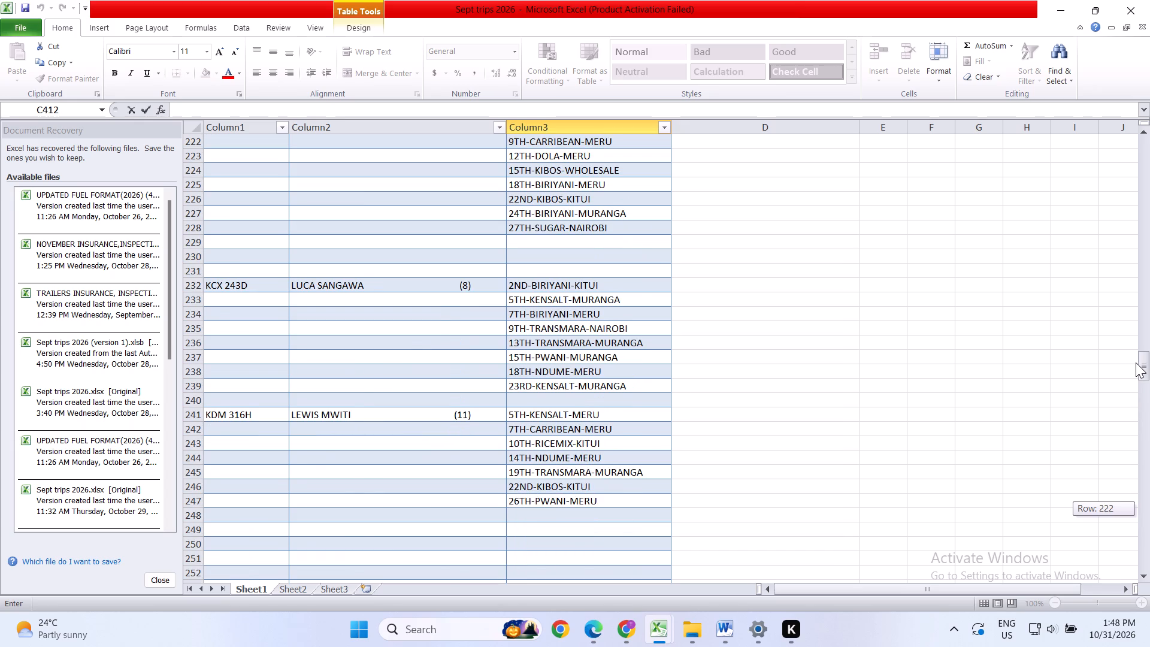
pyautogui.moveTo(1136, 362); pyautogui.dragTo(1137, 350)
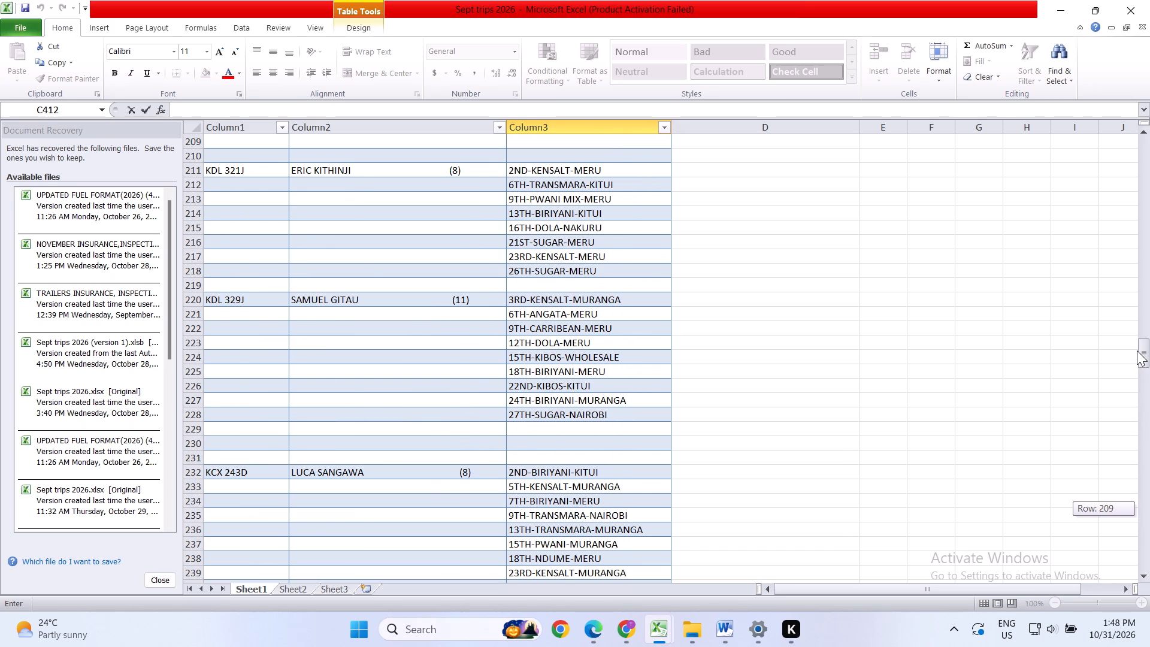
pyautogui.moveTo(1137, 350); pyautogui.dragTo(1144, 421)
pyautogui.scroll(-1, 471, 406)
pyautogui.scroll(5, 471, 406)
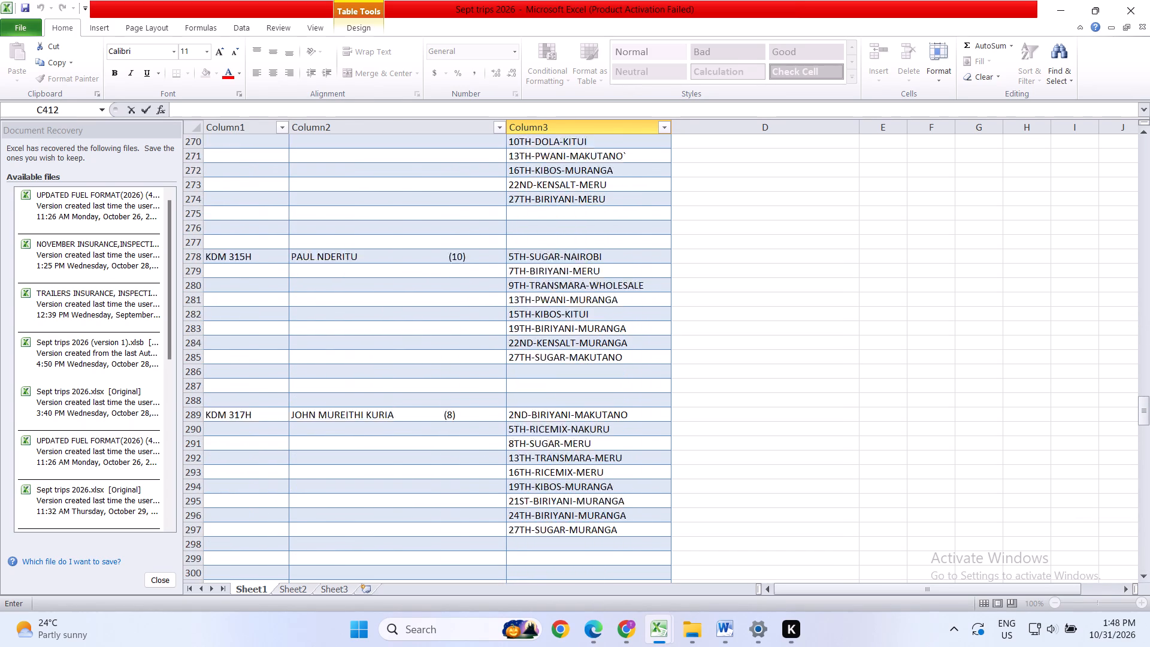
pyautogui.scroll(1, 470, 404)
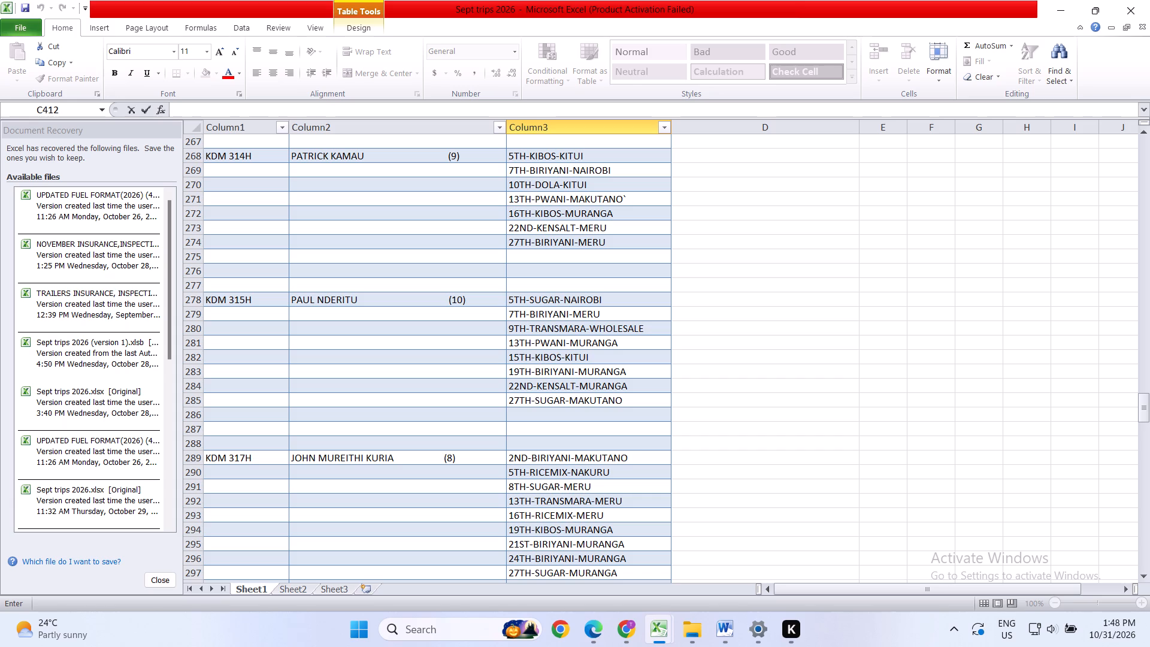
pyautogui.scroll(4, 494, 324)
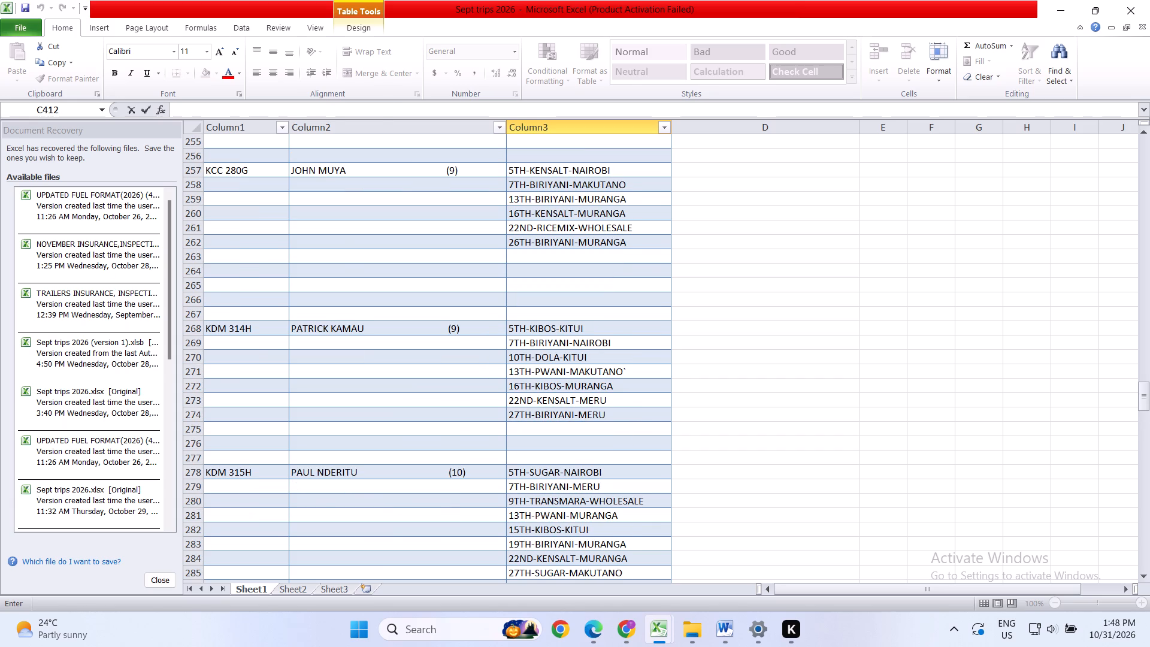
pyautogui.moveTo(1145, 394); pyautogui.dragTo(1138, 252)
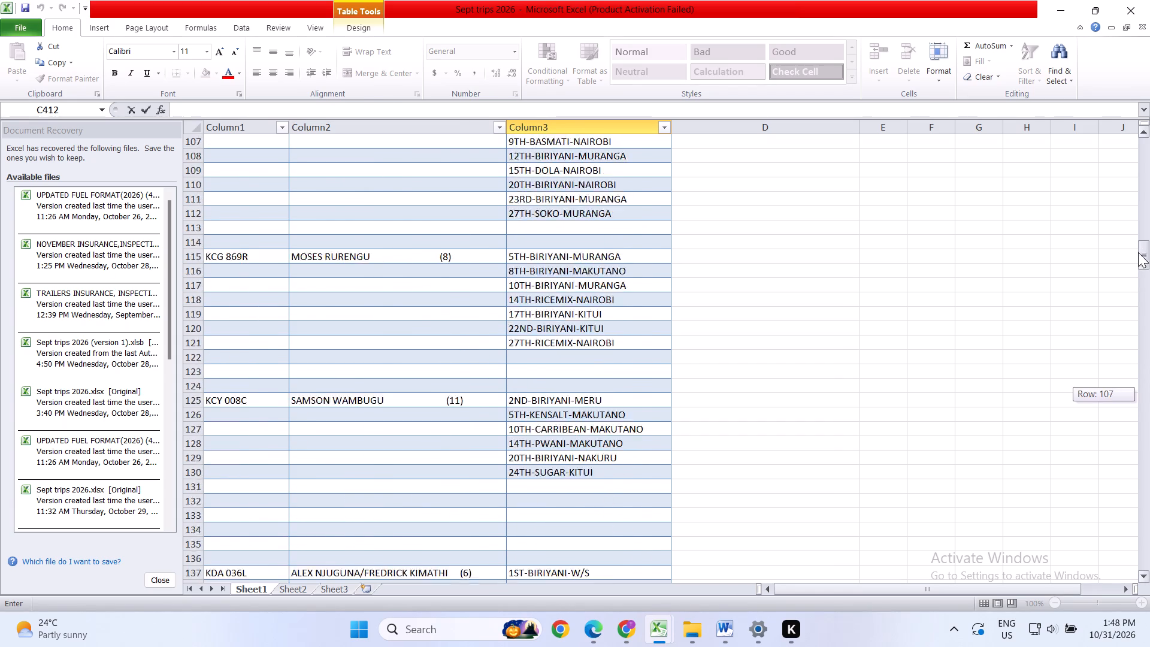
pyautogui.moveTo(1138, 252); pyautogui.dragTo(1149, 162)
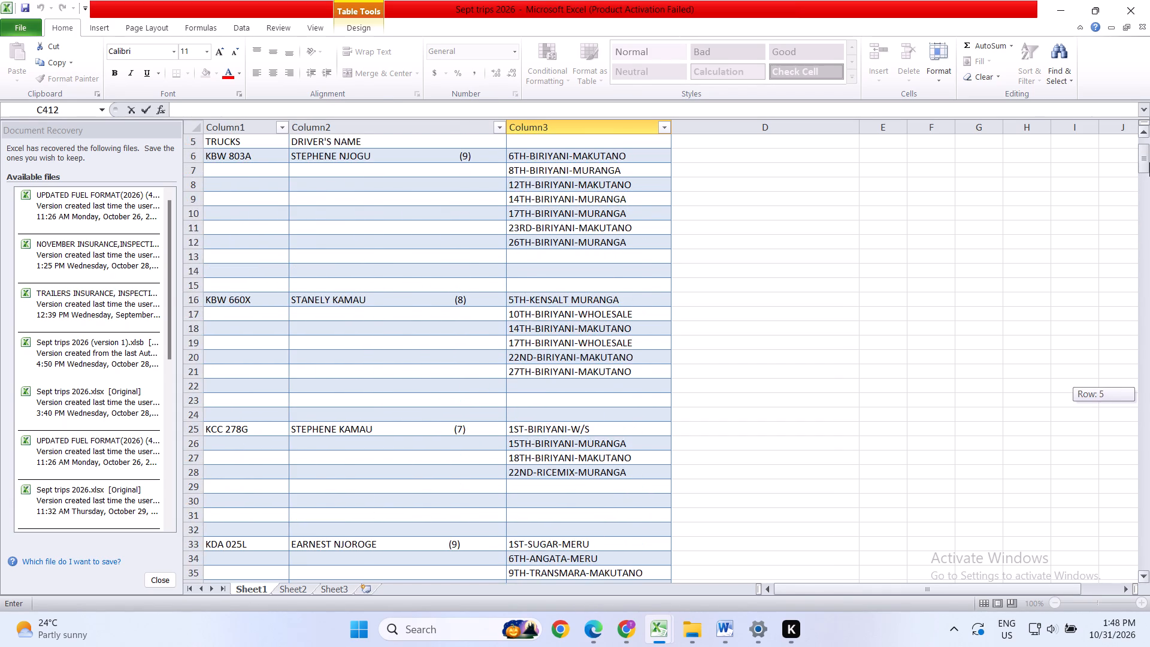
pyautogui.moveTo(1149, 162); pyautogui.dragTo(1149, 467)
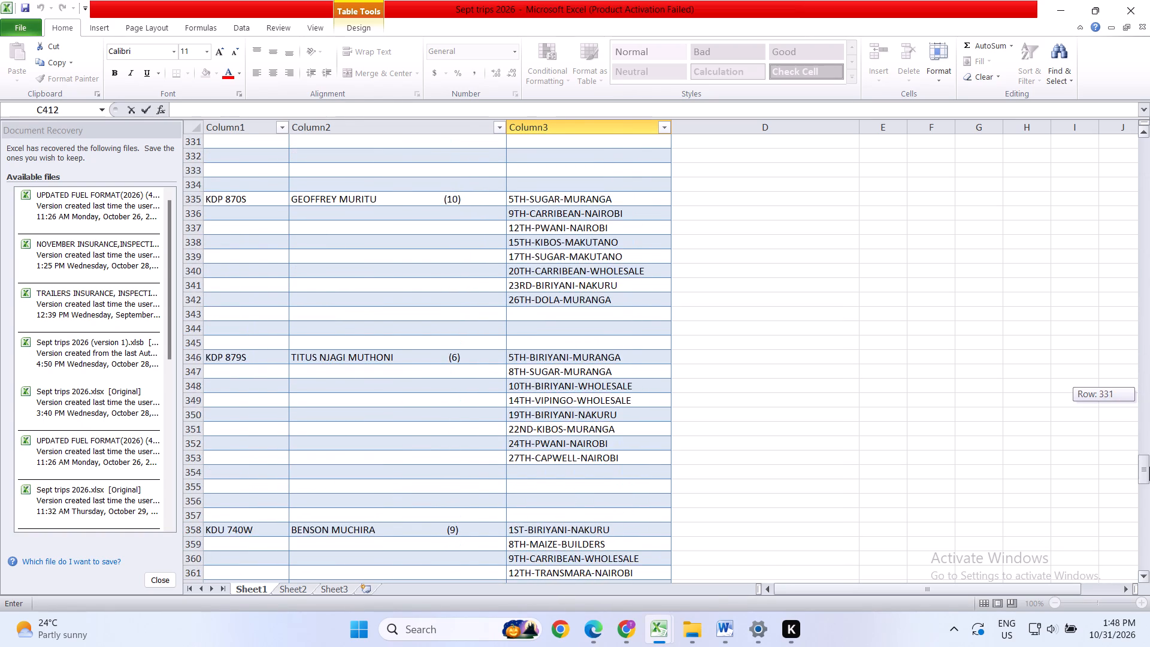
pyautogui.moveTo(1149, 467); pyautogui.dragTo(1149, 235)
pyautogui.scroll(-3, 756, 368)
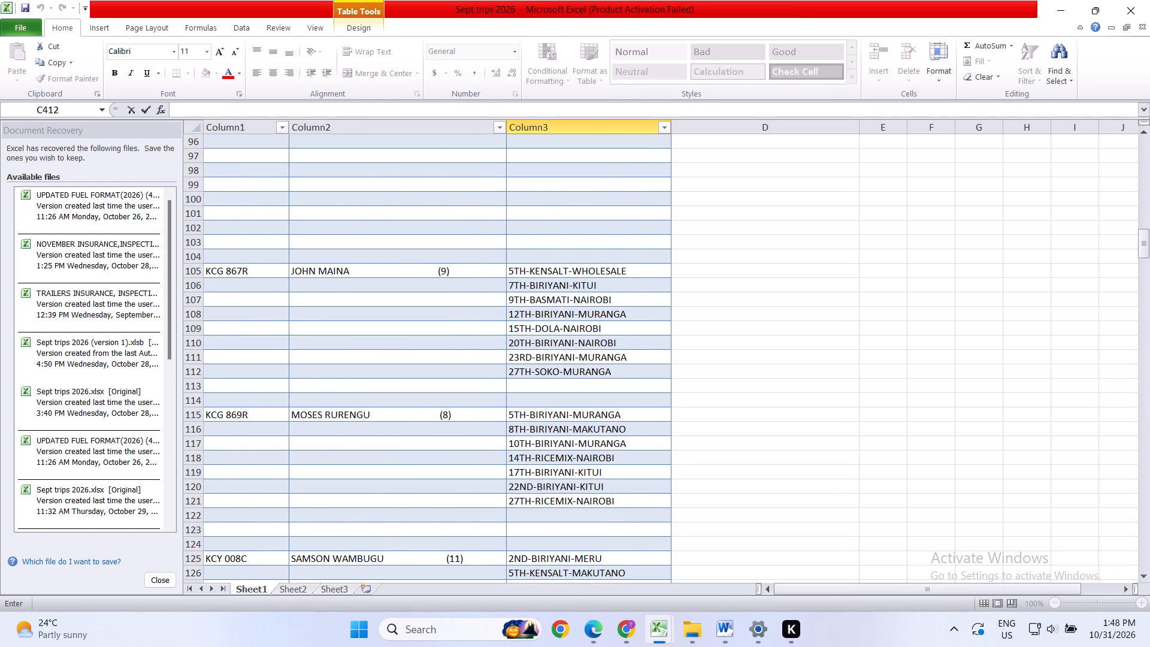
pyautogui.scroll(-18, 730, 374)
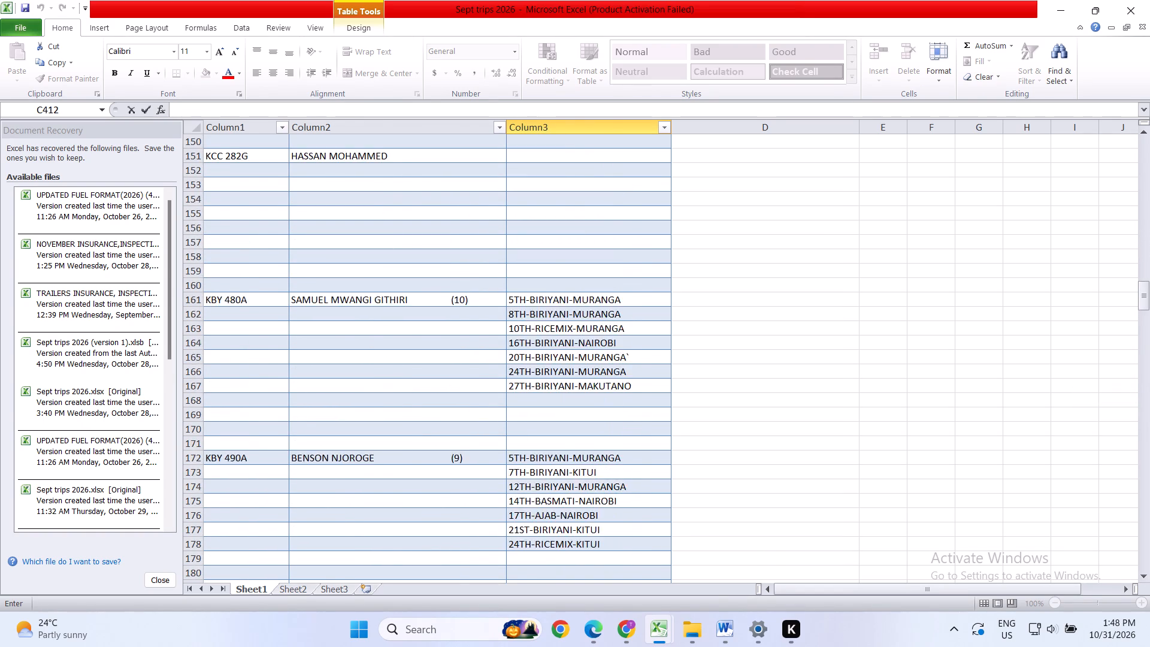
pyautogui.scroll(-3, 730, 374)
pyautogui.tripleClick(543, 385)
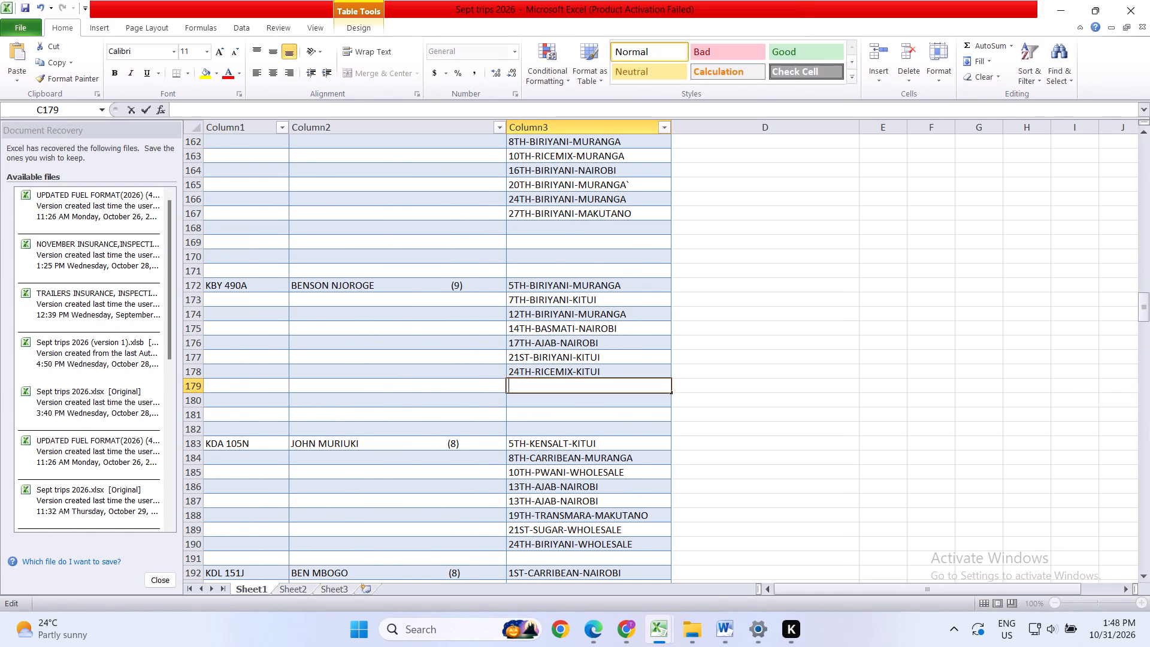
pyautogui.write('27th')
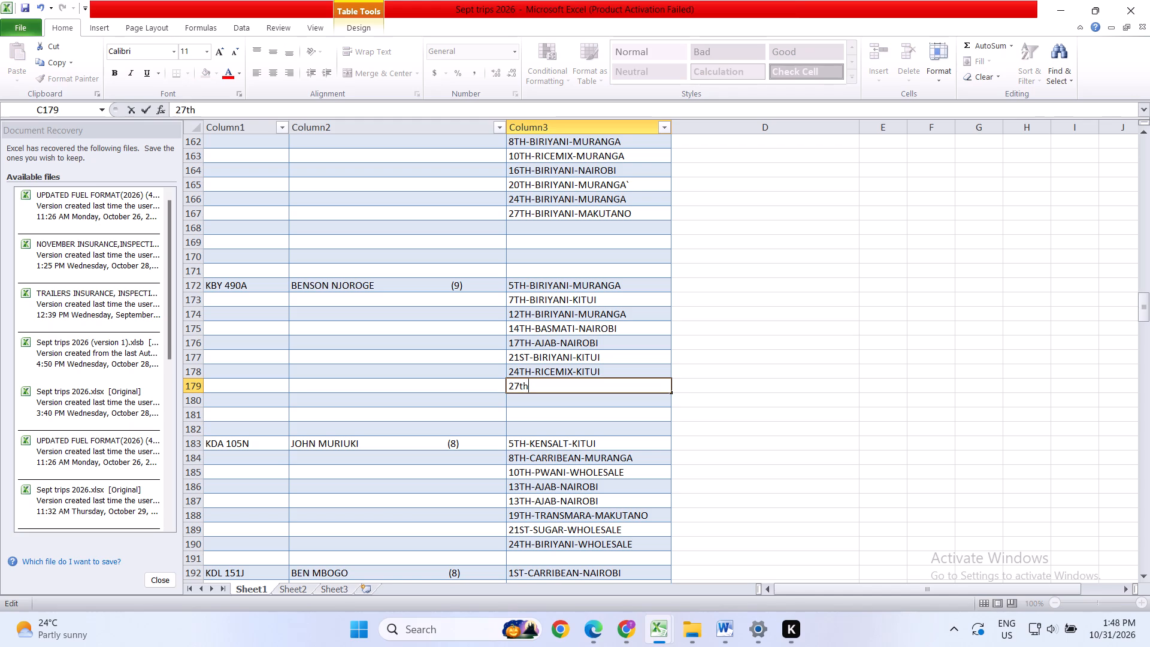
pyautogui.press('BackSpace')
pyautogui.write('TH')
pyautogui.press('-')
pyautogui.press('b')
pyautogui.write('IRIYANI')
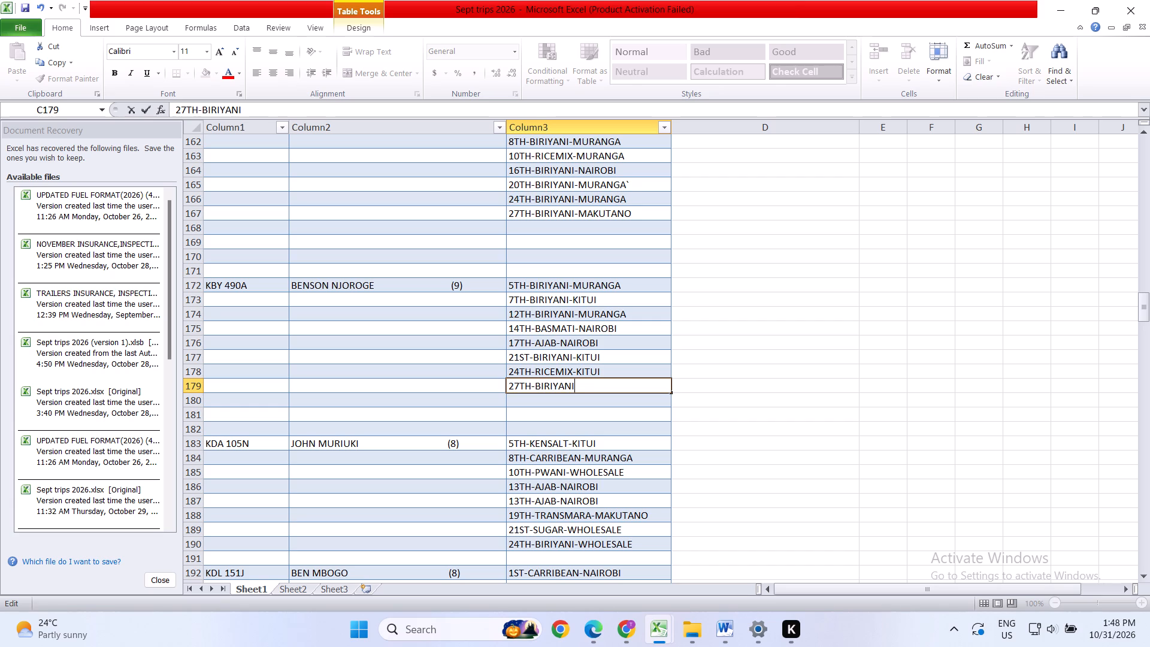
pyautogui.write('-KITUI')
pyautogui.moveTo(1143, 310); pyautogui.dragTo(1149, 126)
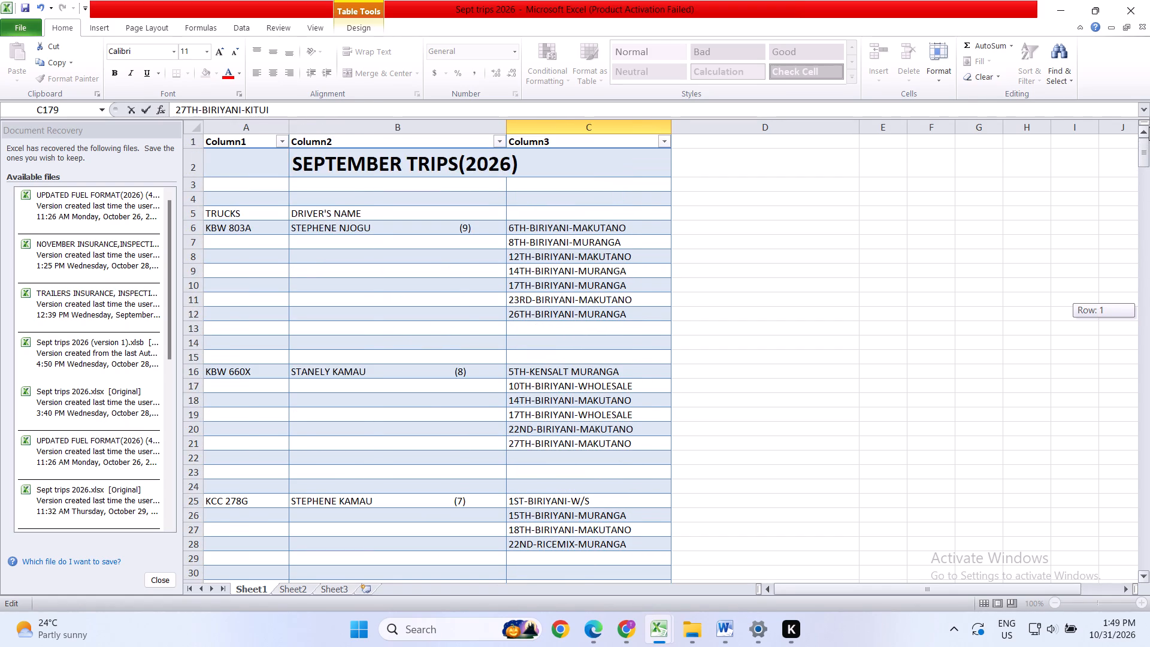
pyautogui.moveTo(1149, 126); pyautogui.dragTo(1142, 194)
pyautogui.scroll(-2, 752, 304)
pyautogui.scroll(8, 637, 325)
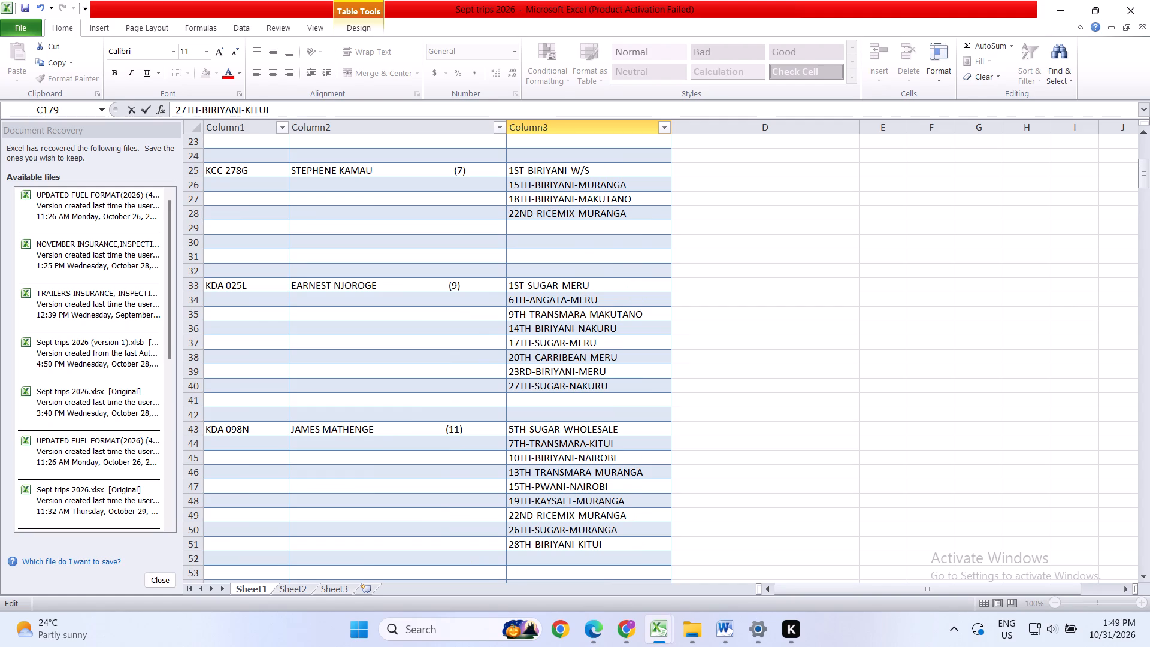
pyautogui.scroll(-11, 453, 356)
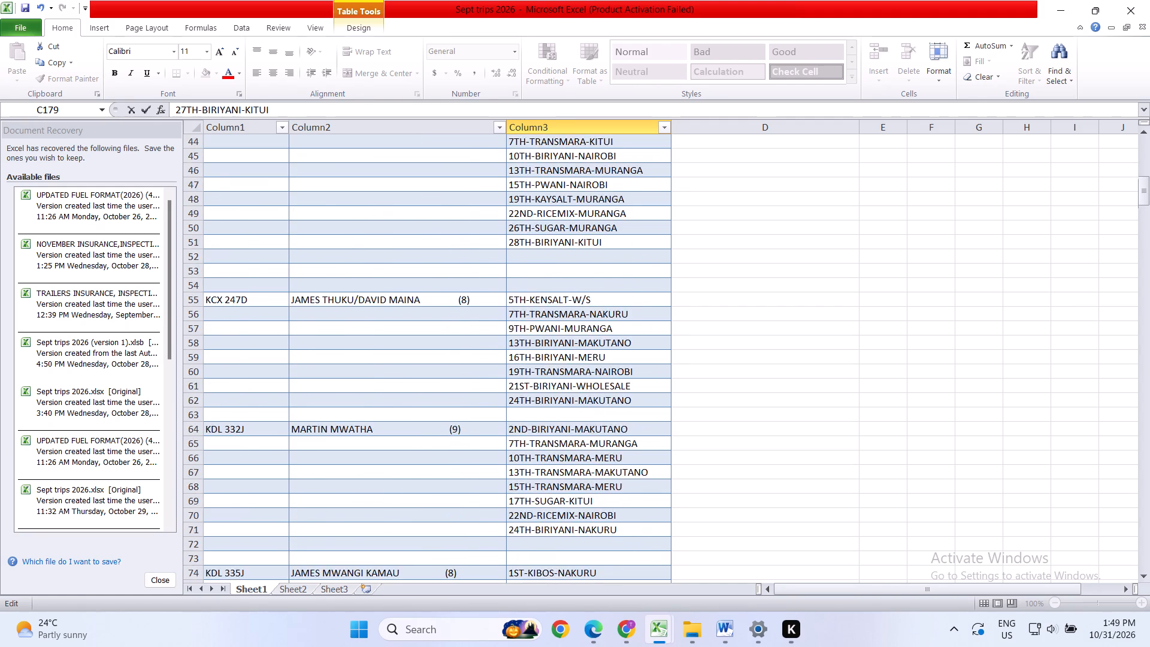
pyautogui.scroll(-14, 447, 359)
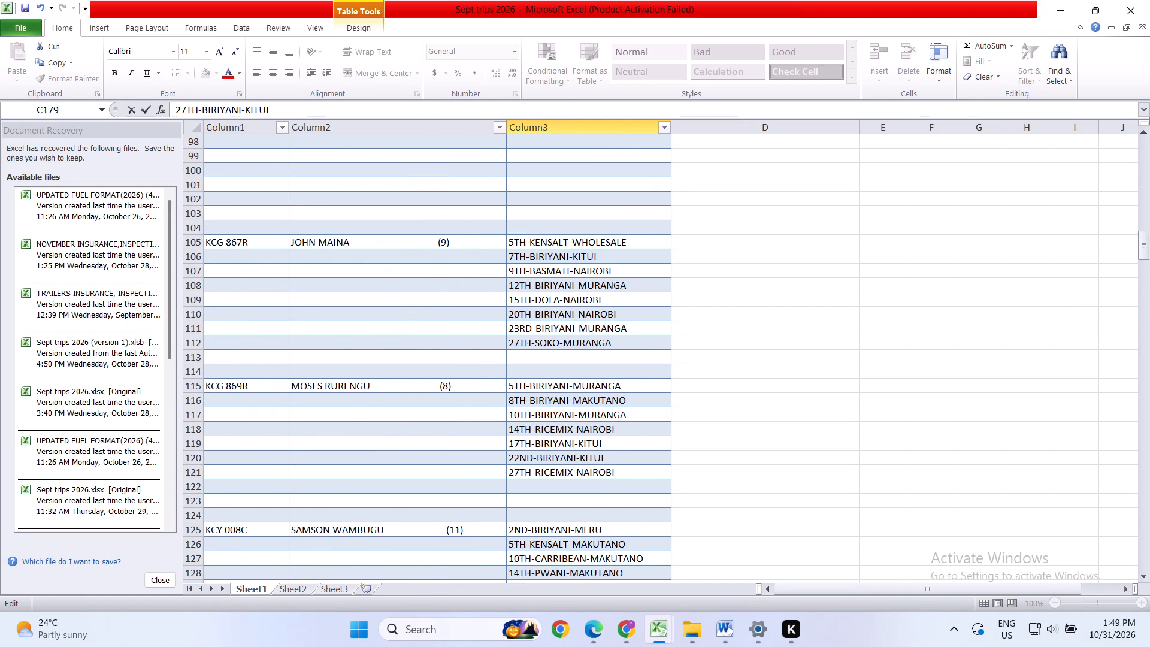
pyautogui.scroll(-20, 450, 358)
pyautogui.scroll(-5, 450, 358)
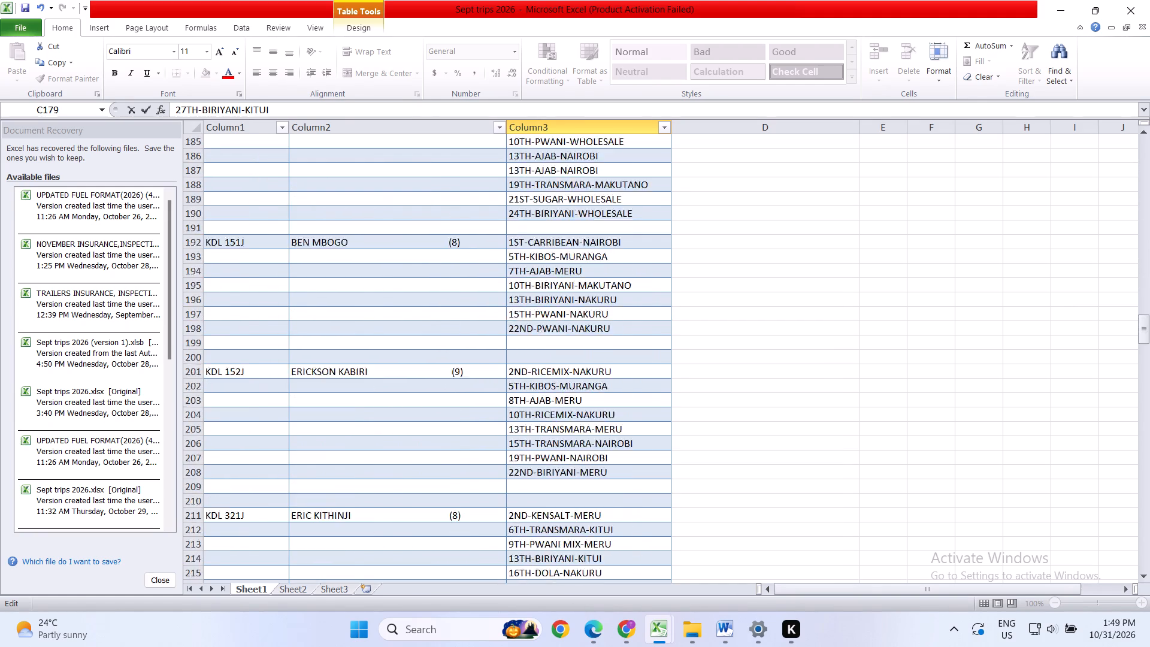
pyautogui.scroll(-20, 451, 356)
pyautogui.scroll(-8, 451, 356)
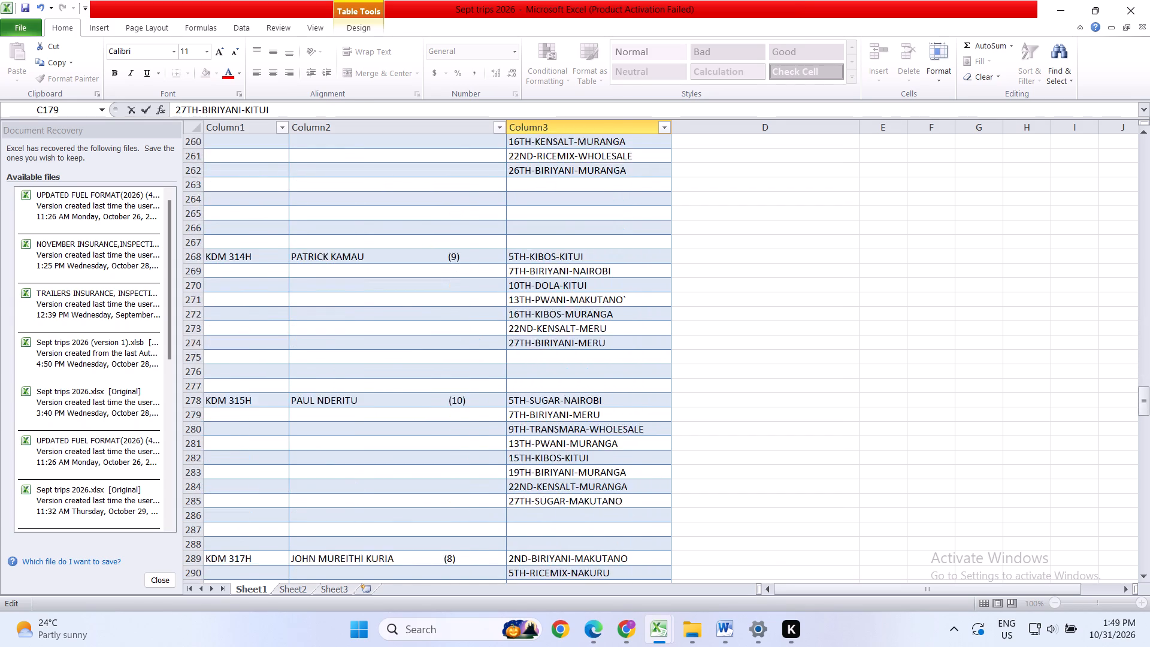
pyautogui.scroll(-20, 451, 356)
pyautogui.scroll(-1, 451, 356)
pyautogui.scroll(2, 452, 356)
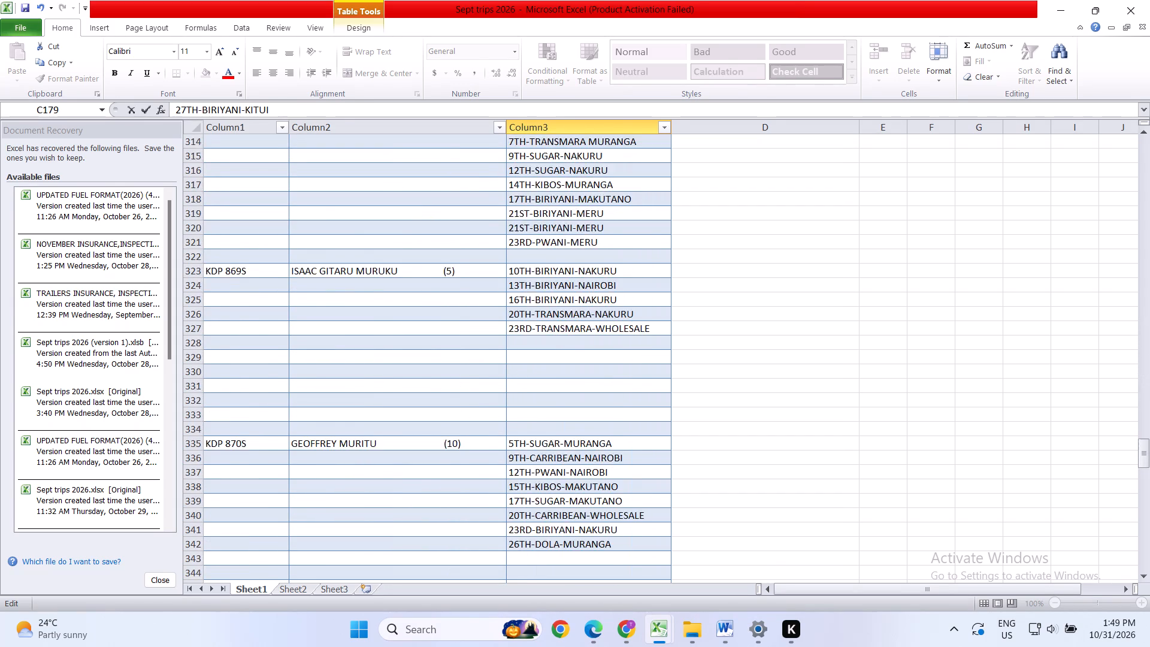
pyautogui.scroll(-3, 452, 356)
pyautogui.doubleClick(534, 429)
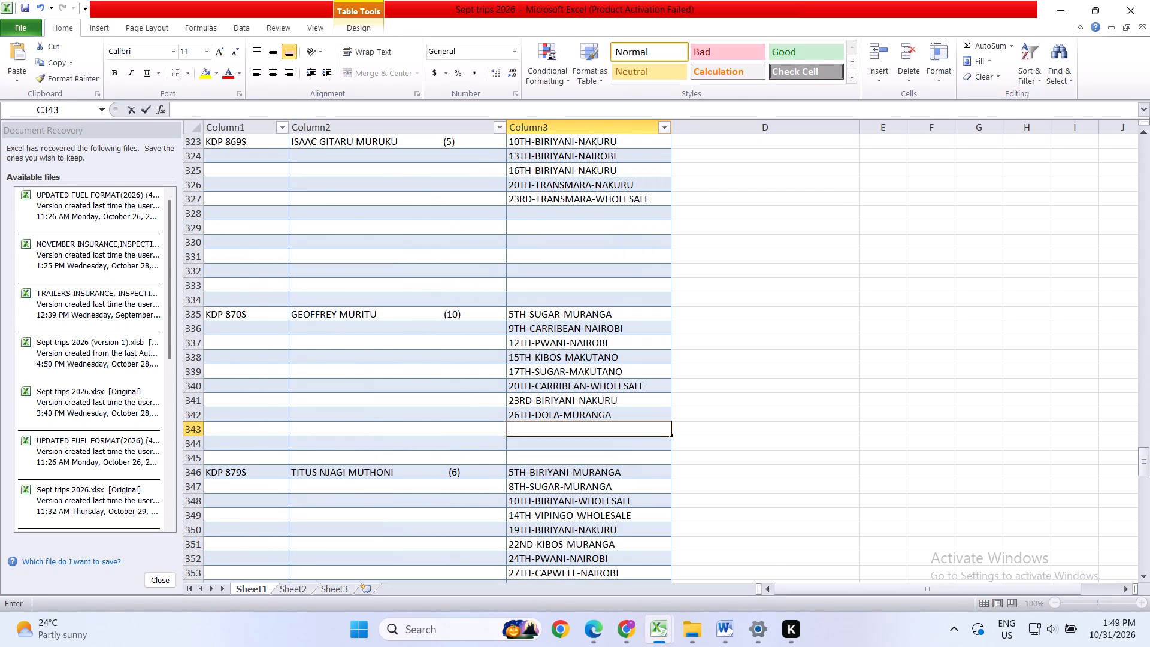
pyautogui.write('28TH')
pyautogui.write('-KAYSALT')
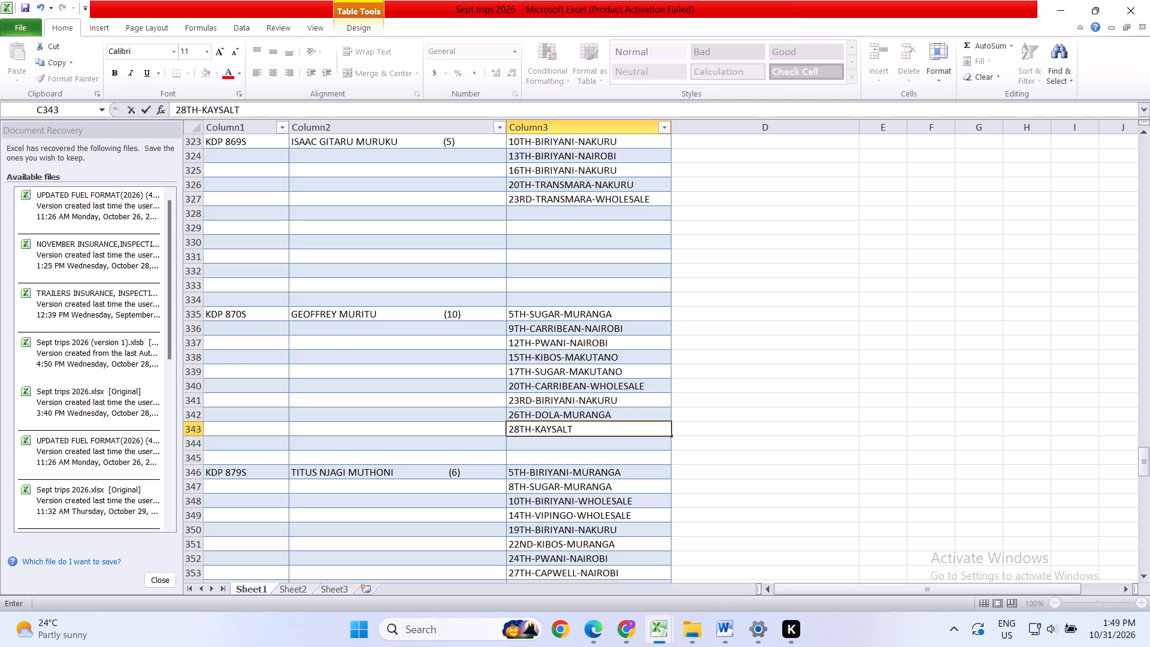
pyautogui.write('-NAKURU')
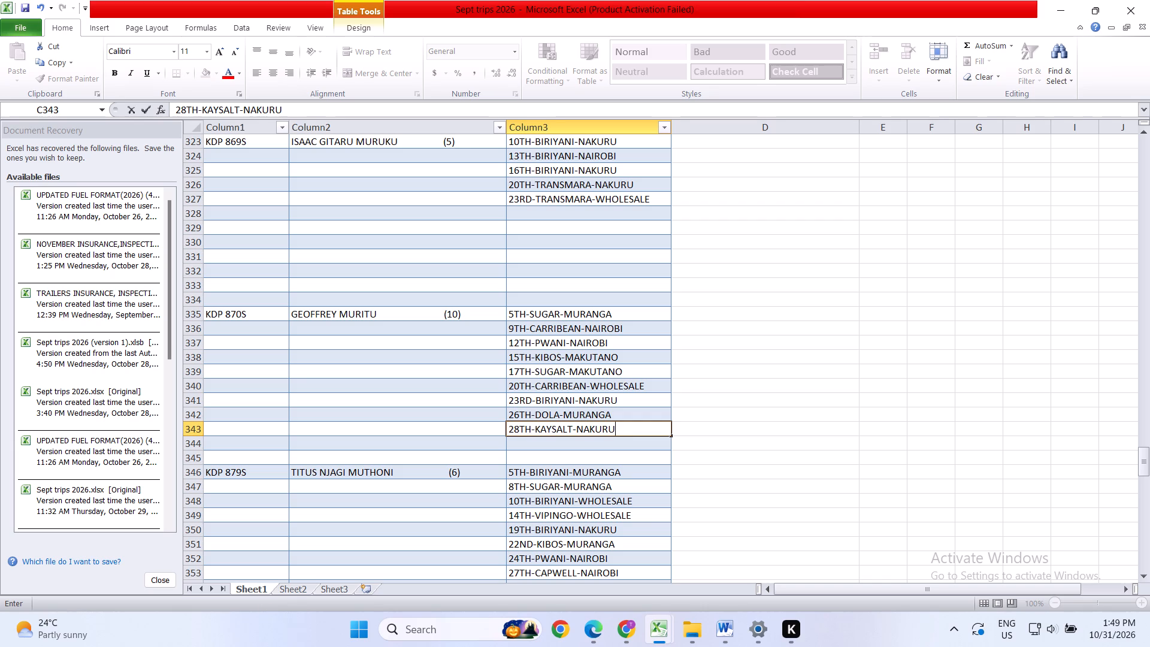
pyautogui.scroll(4, 349, 436)
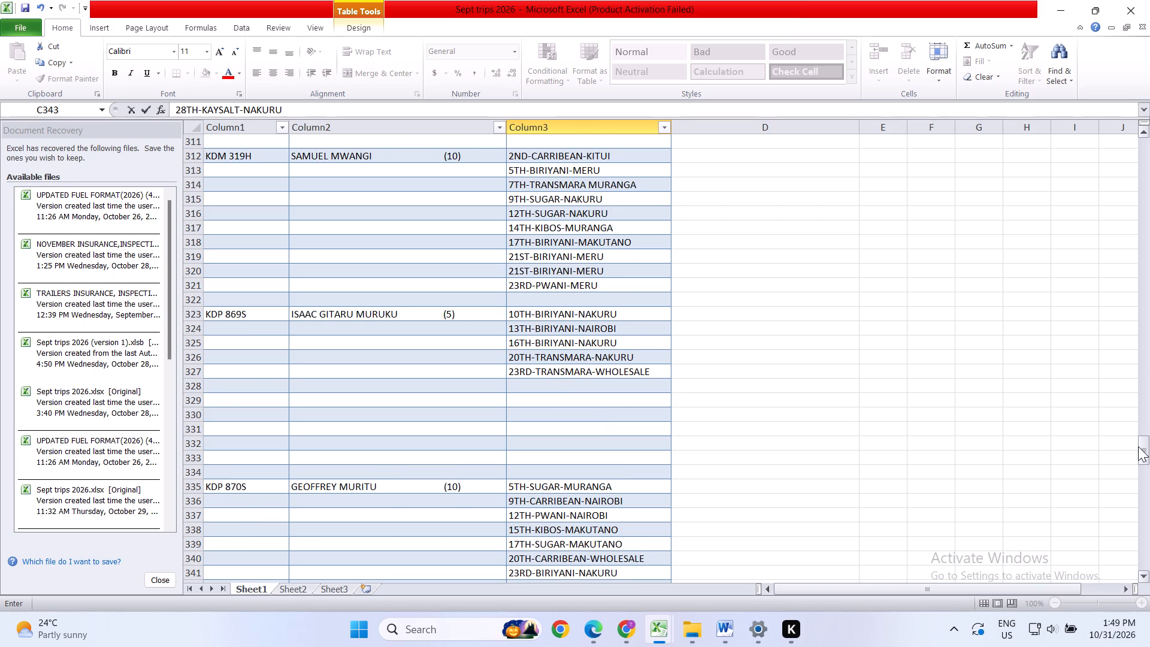
pyautogui.moveTo(1142, 456); pyautogui.dragTo(1144, 255)
pyautogui.doubleClick(585, 441)
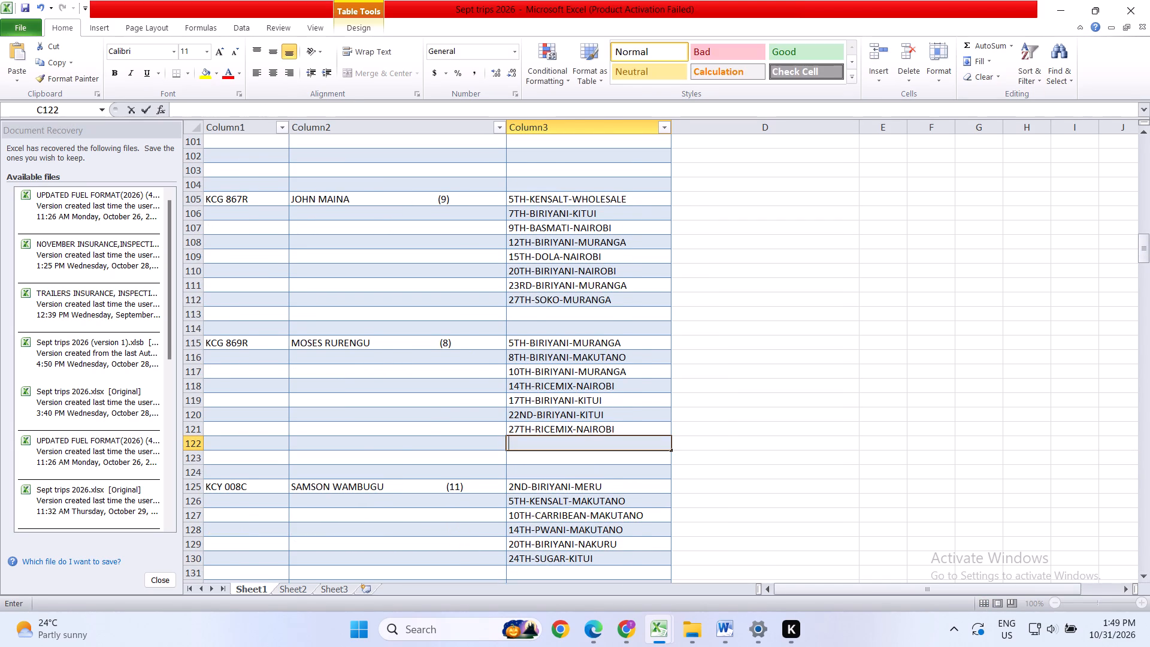
pyautogui.write('28TH')
pyautogui.press('-')
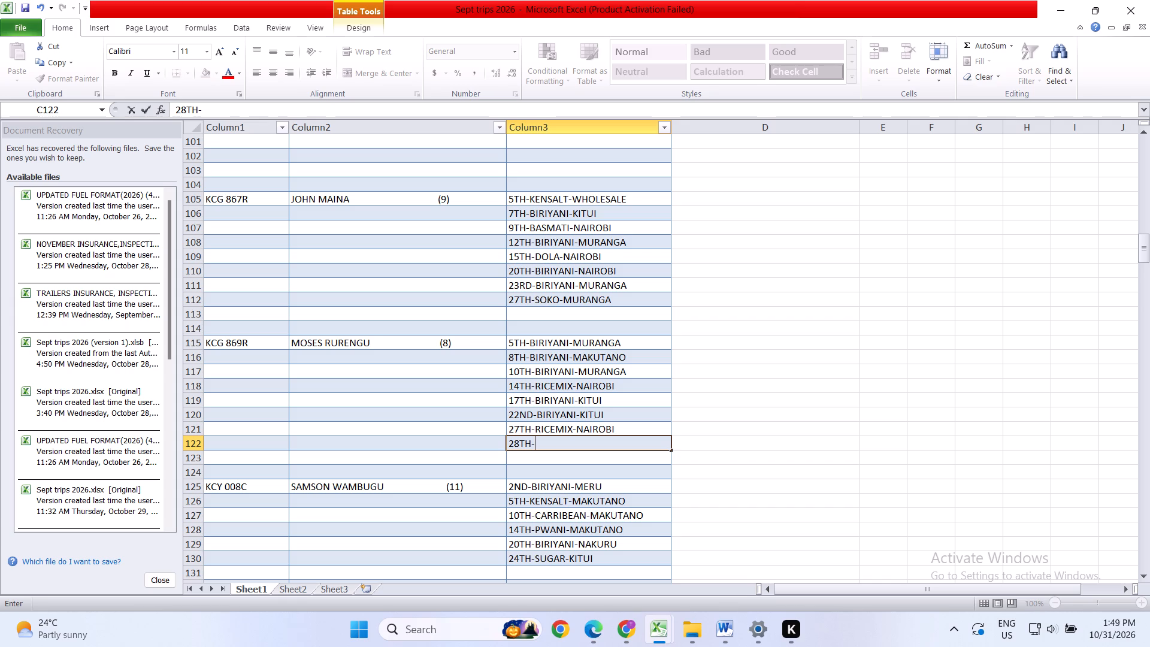
pyautogui.doubleClick(620, 428)
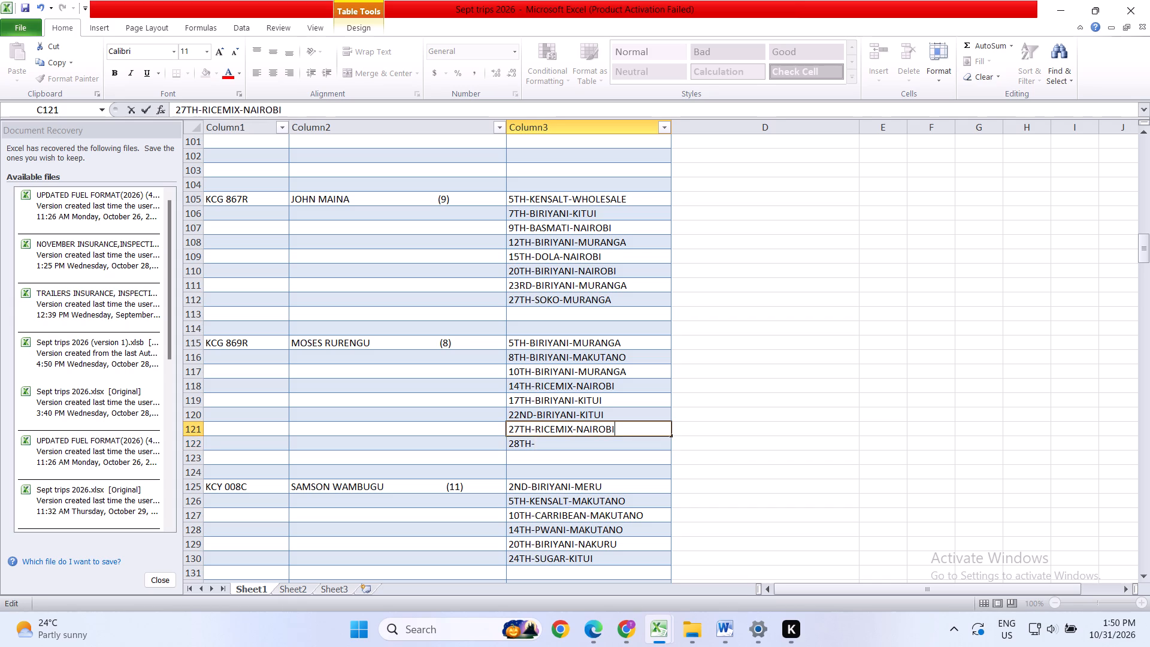
pyautogui.moveTo(620, 428); pyautogui.dragTo(543, 427)
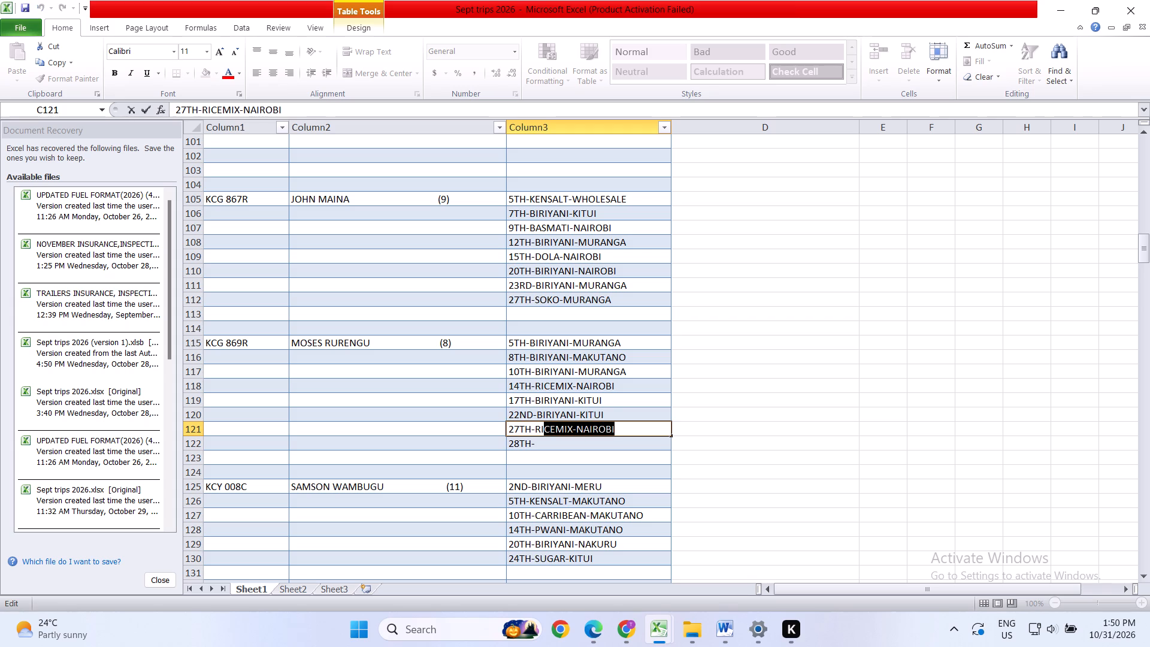
pyautogui.moveTo(543, 427); pyautogui.dragTo(536, 427)
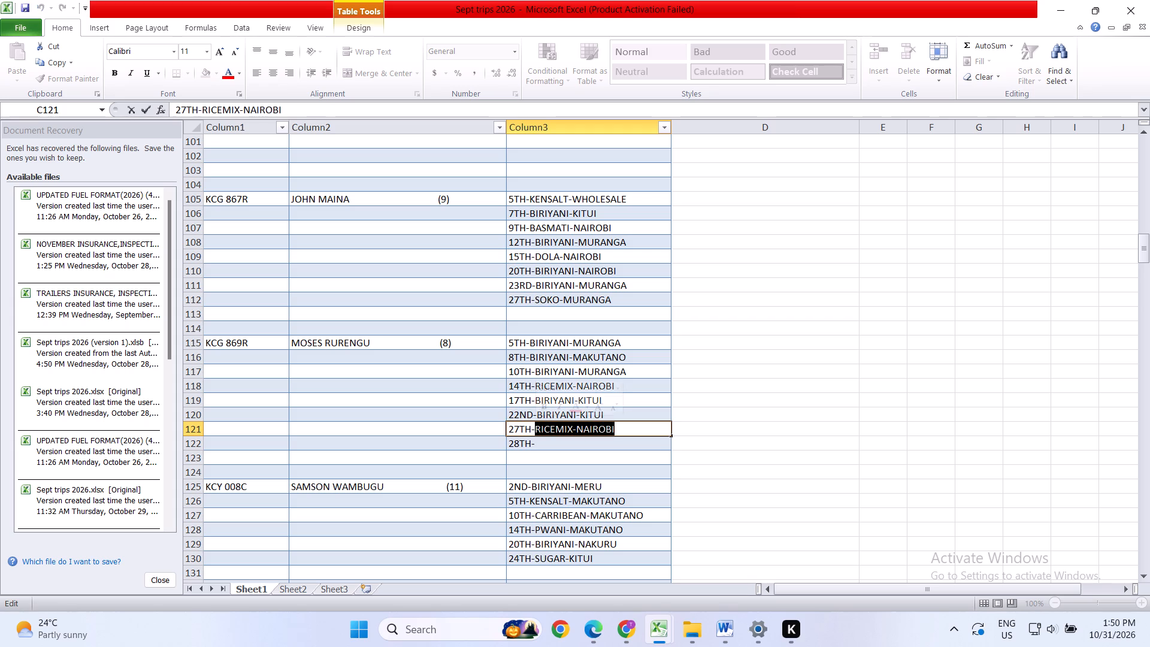
pyautogui.press('BackSpace')
pyautogui.press('BackSpace')
pyautogui.press('BackSpace')
pyautogui.press('BackSpace')
pyautogui.press('BackSpace')
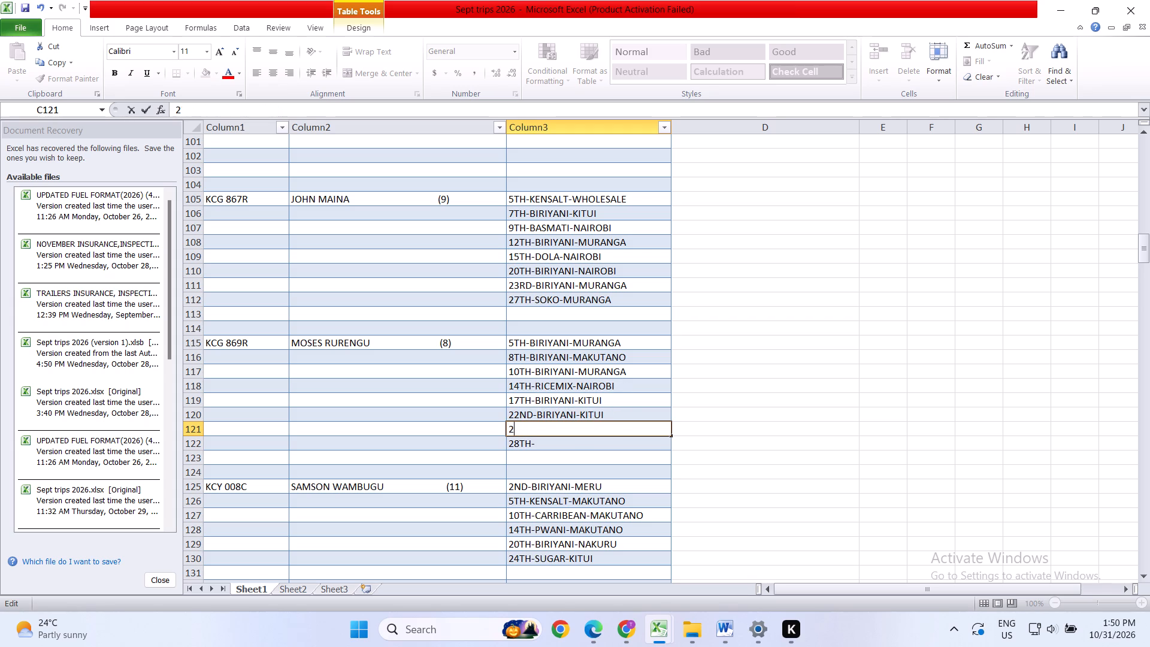
pyautogui.press('BackSpace')
pyautogui.doubleClick(547, 445)
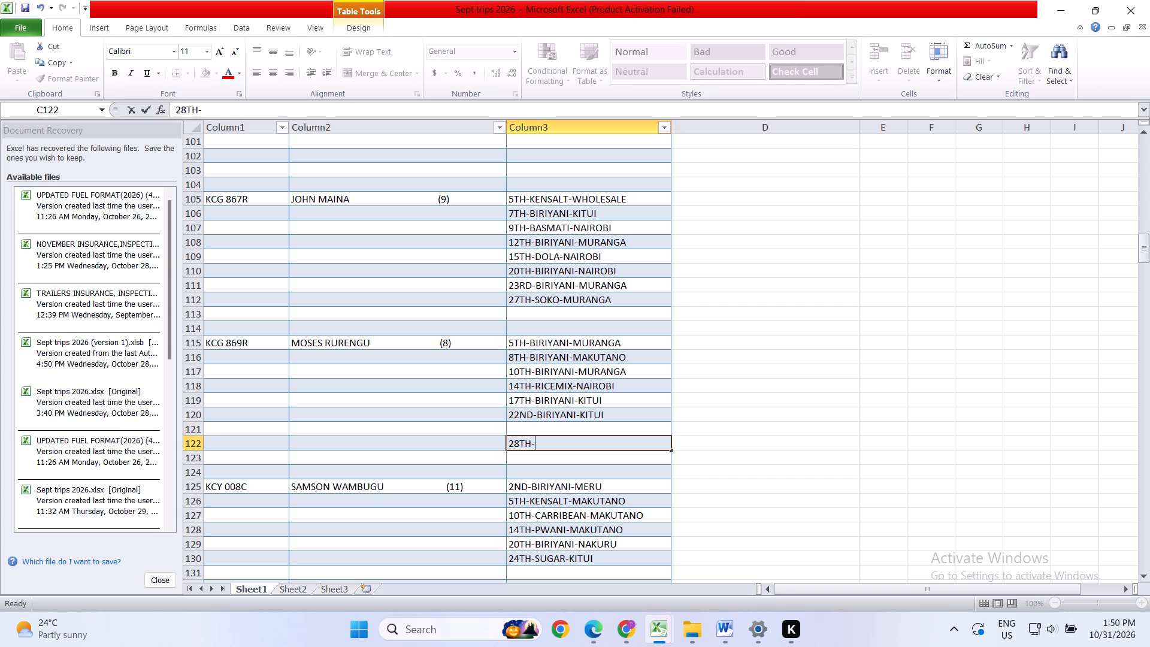
pyautogui.moveTo(547, 445); pyautogui.dragTo(509, 439)
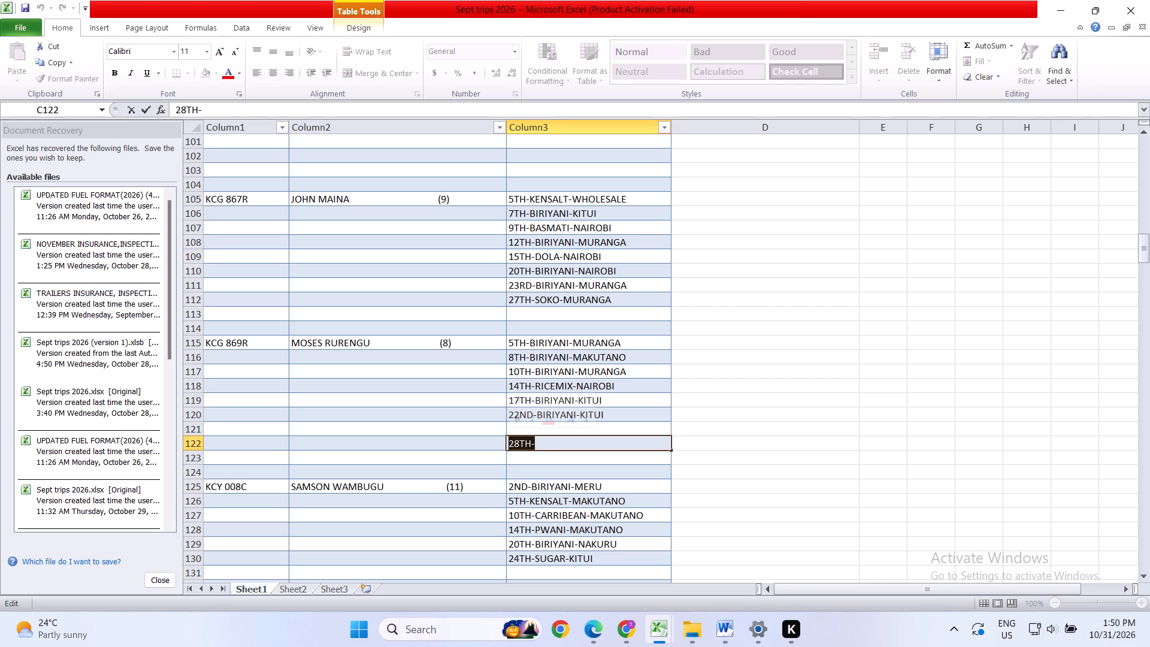
pyautogui.hotkey('ctrl', 'x')
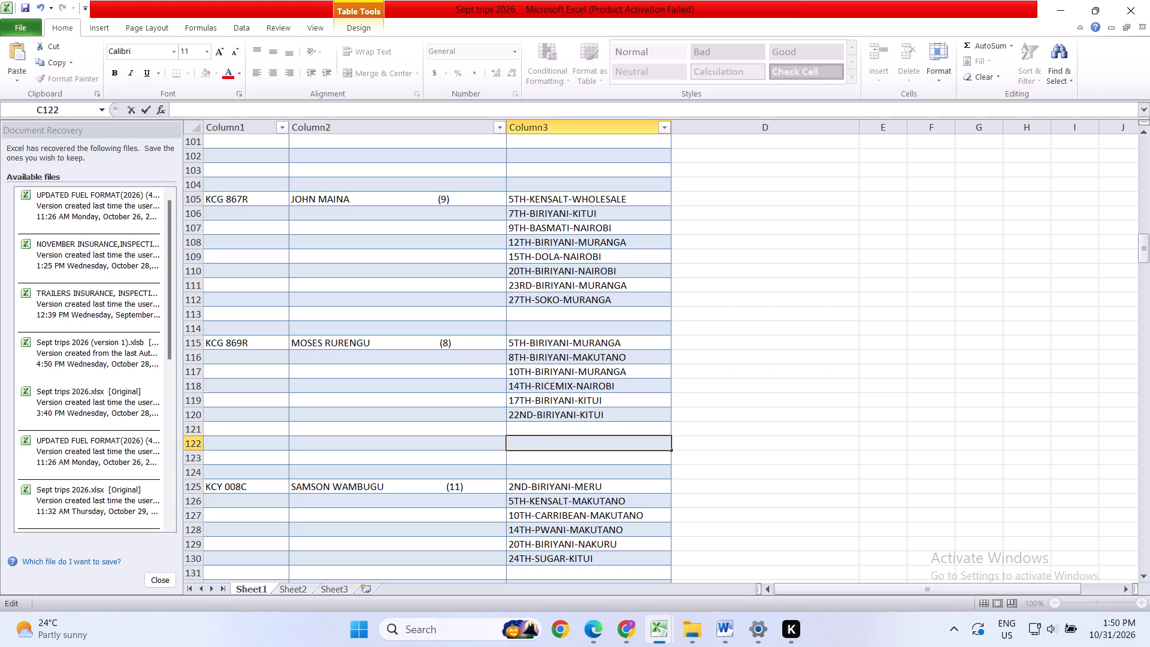
pyautogui.doubleClick(516, 430)
pyautogui.hotkey('ctrl', 'v')
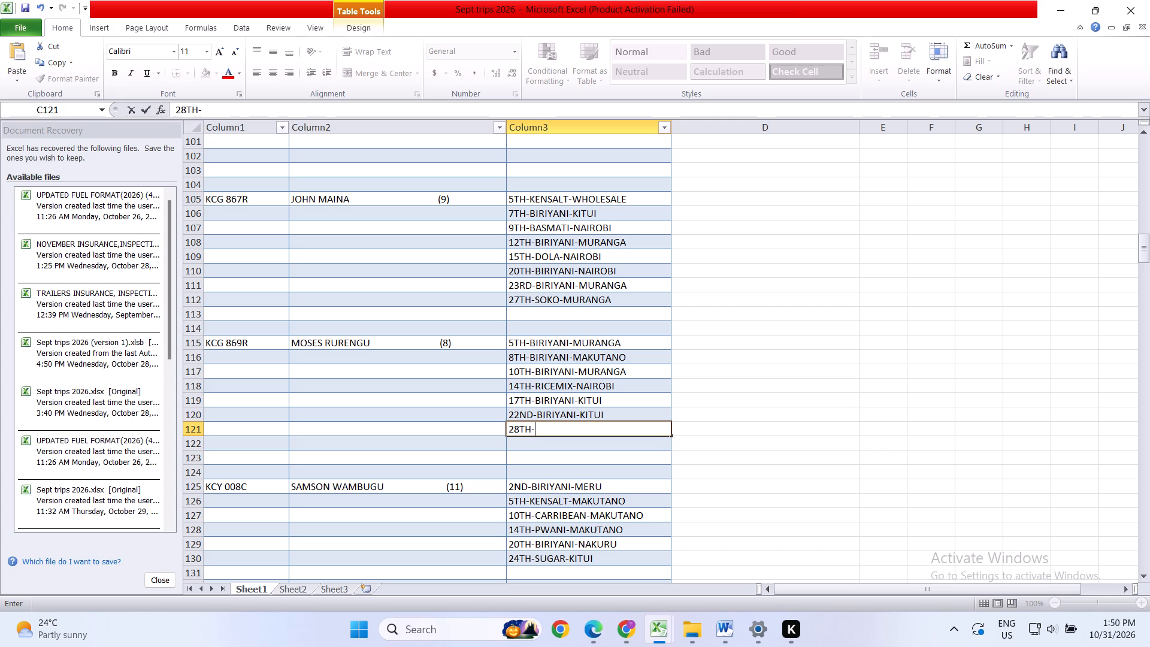
pyautogui.write('BIRI')
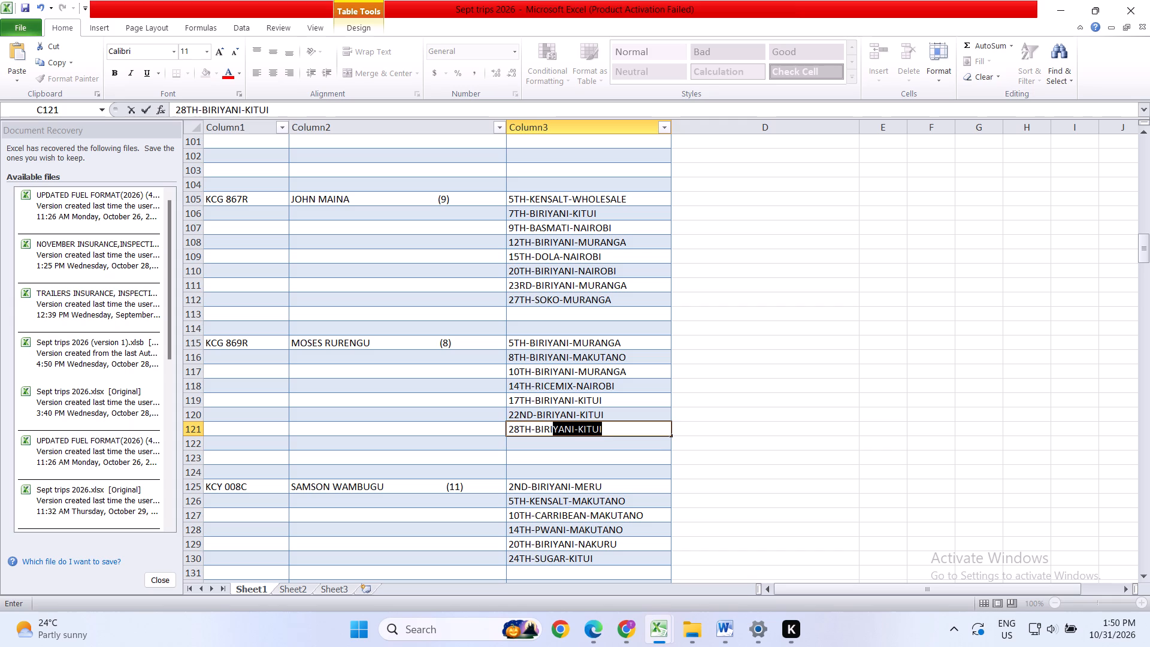
pyautogui.write('YANI')
pyautogui.write('-KITUI')
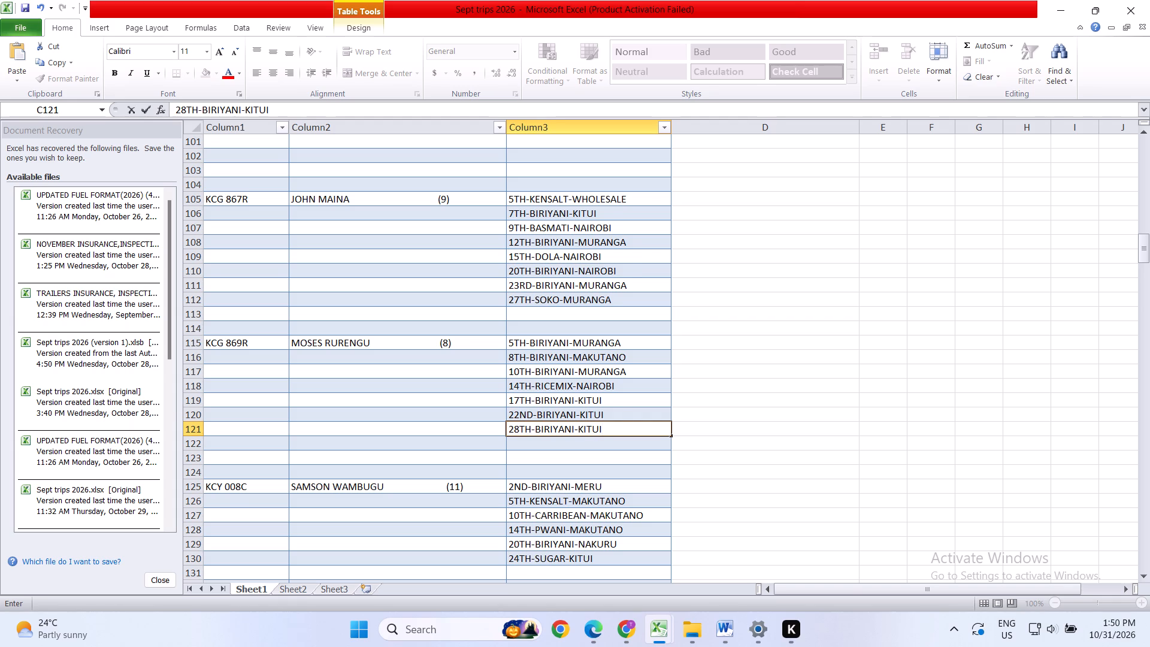
pyautogui.scroll(-17, 429, 409)
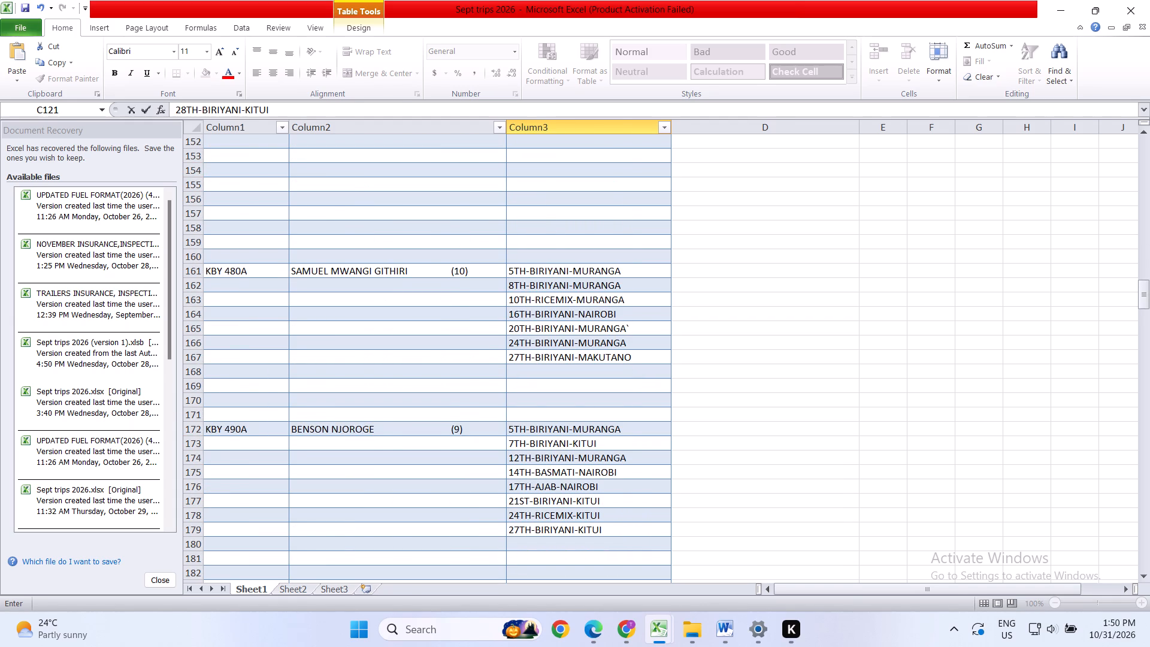
pyautogui.moveTo(1144, 303); pyautogui.dragTo(1148, 461)
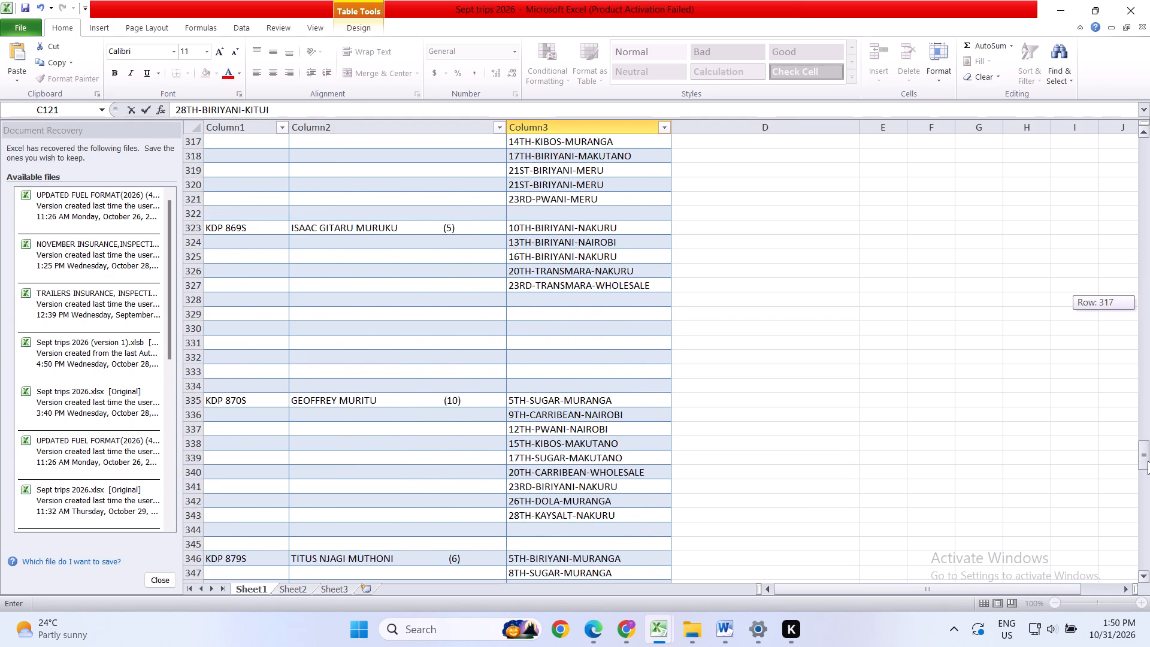
pyautogui.moveTo(1148, 461); pyautogui.dragTo(1140, 318)
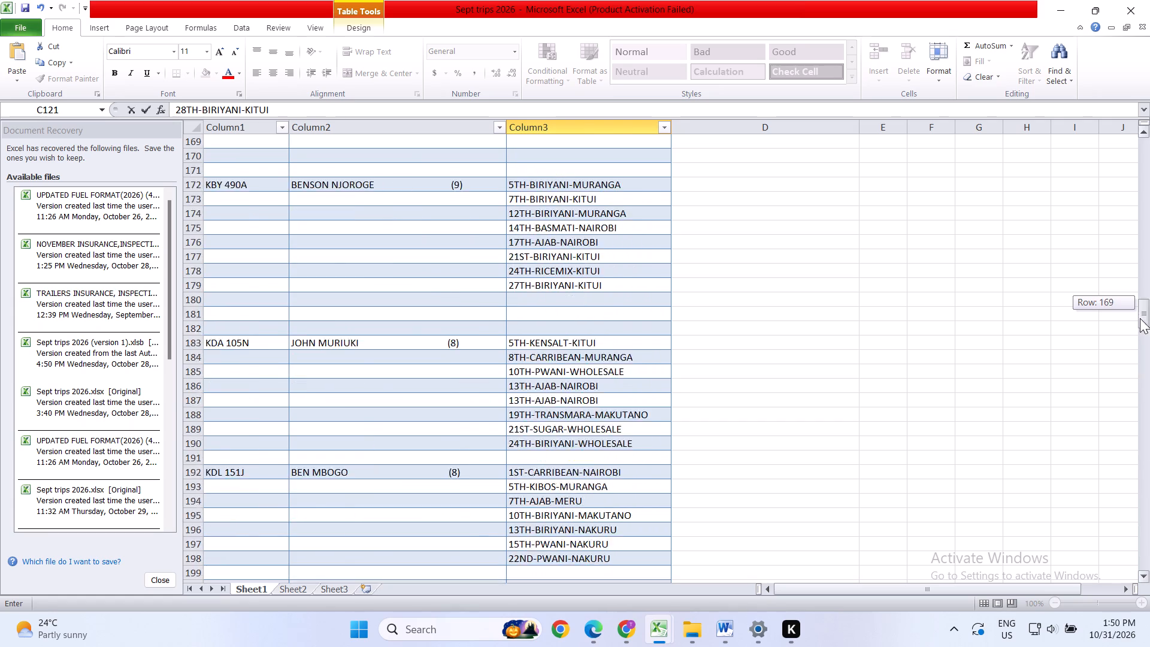
pyautogui.moveTo(1140, 318); pyautogui.dragTo(1149, 201)
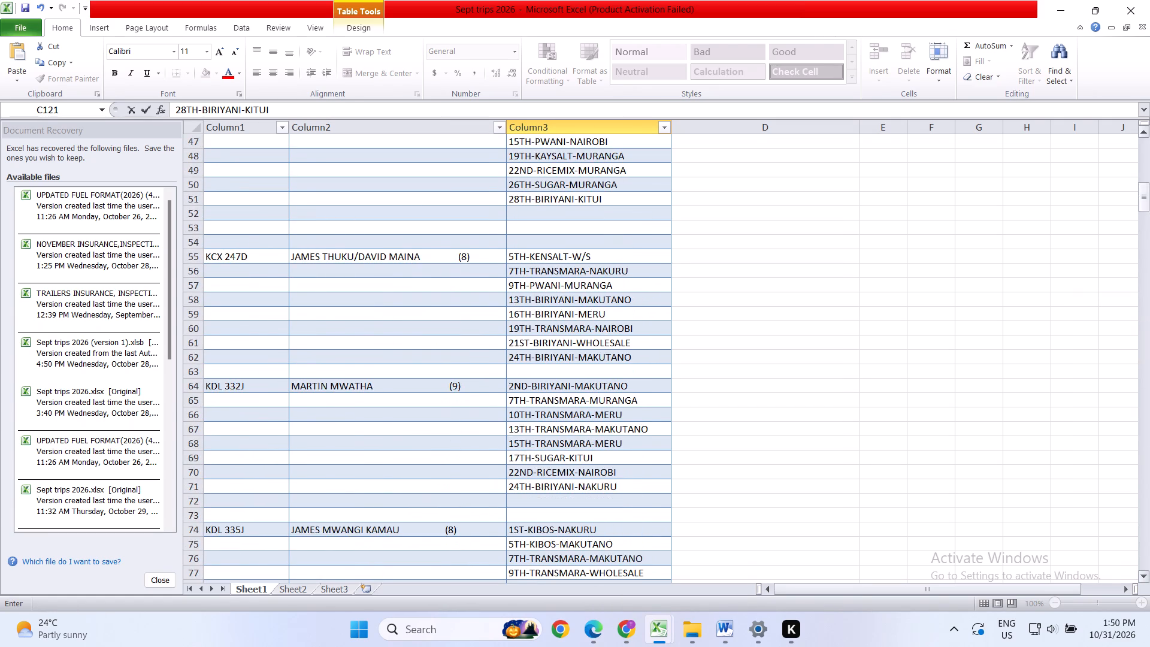
pyautogui.scroll(17, 544, 291)
pyautogui.scroll(-3, 544, 291)
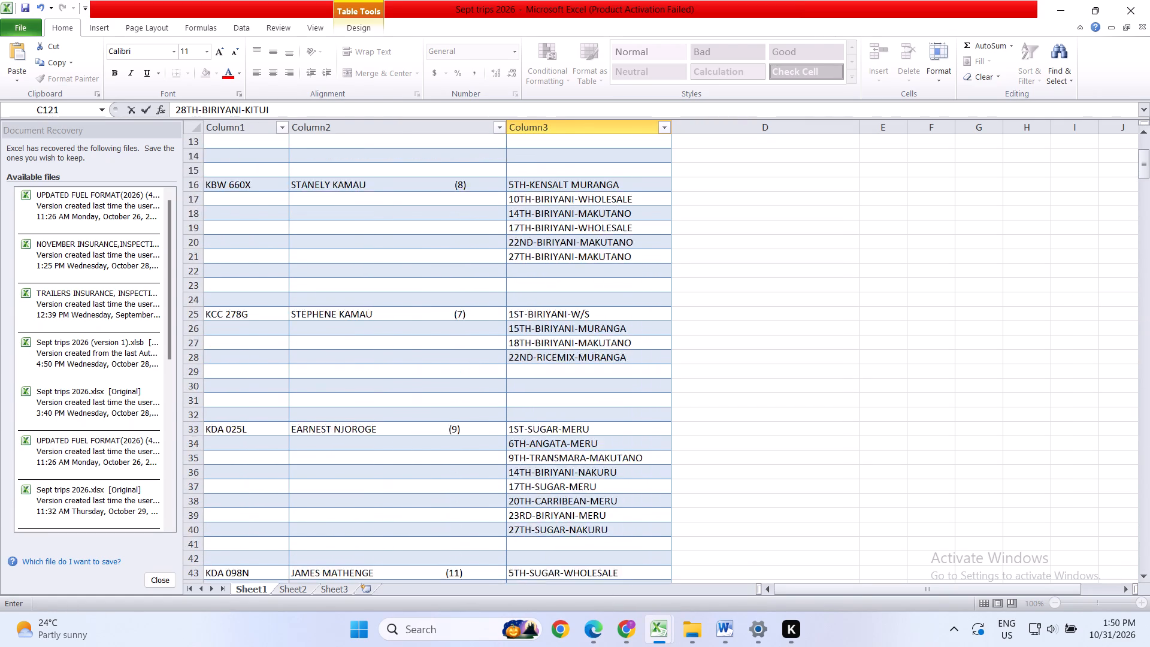
pyautogui.scroll(-18, 531, 326)
pyautogui.scroll(-8, 543, 361)
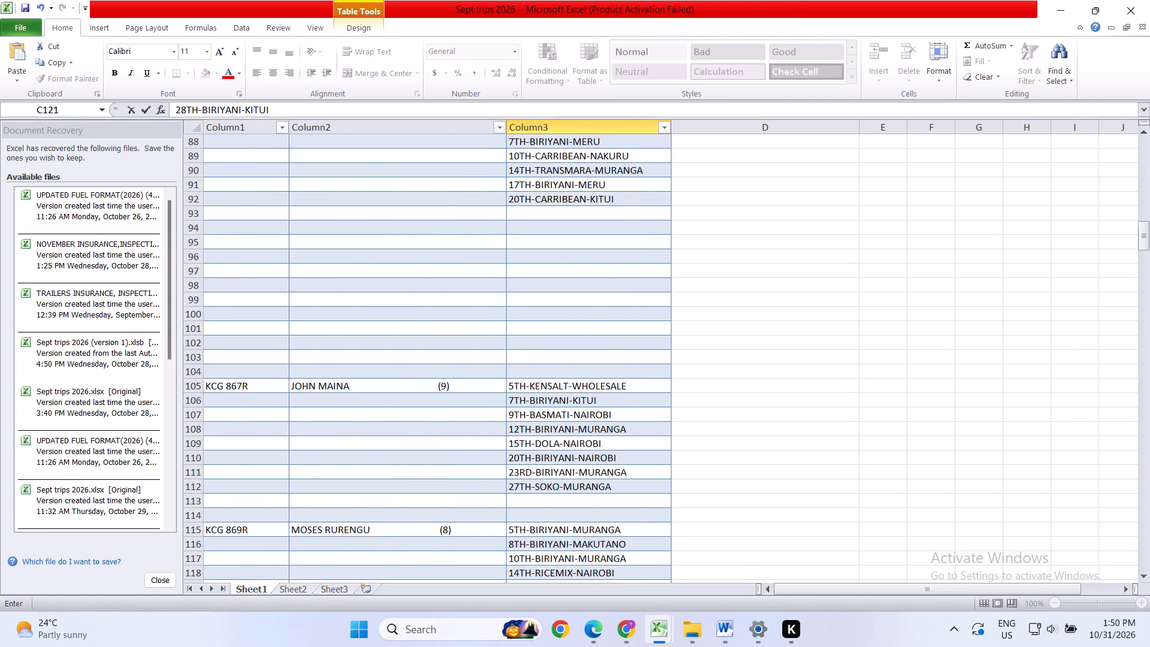
pyautogui.scroll(-20, 543, 361)
pyautogui.scroll(-8, 543, 361)
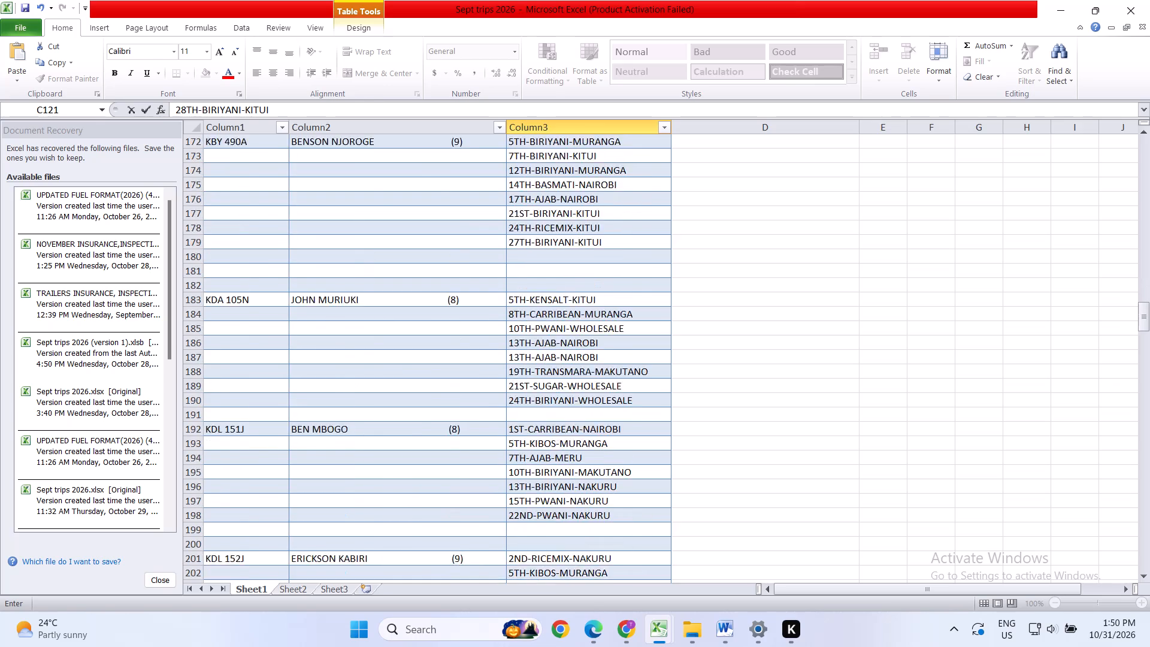
pyautogui.scroll(-3, 543, 361)
pyautogui.doubleClick(547, 548)
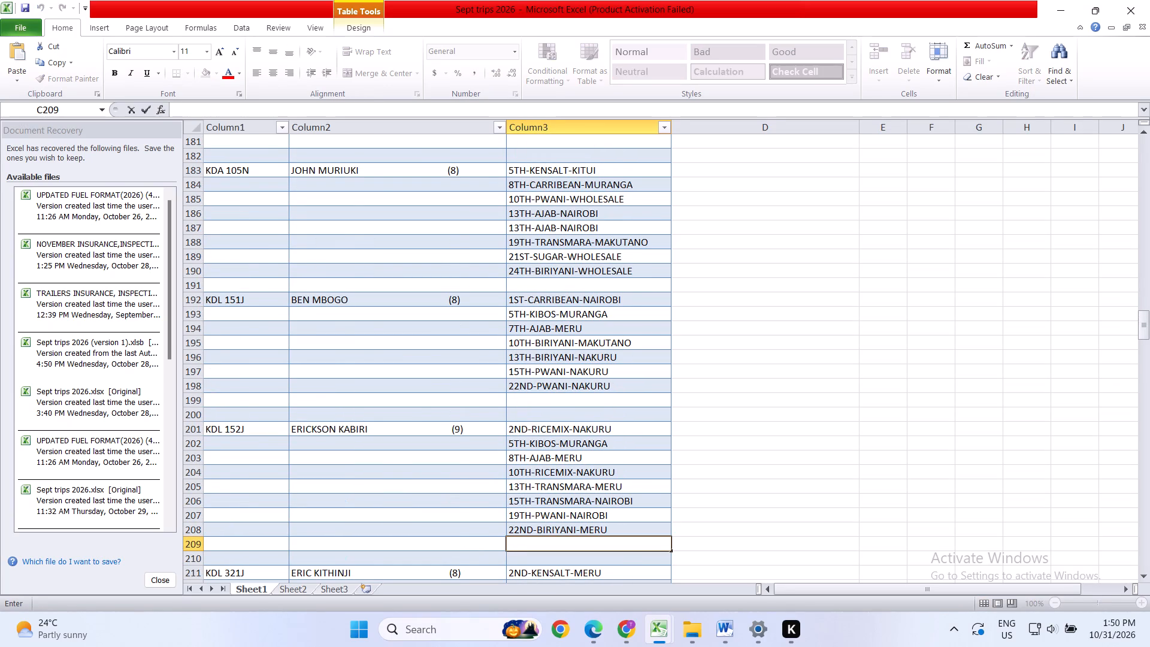
pyautogui.write('28TH')
pyautogui.write('-KAYS')
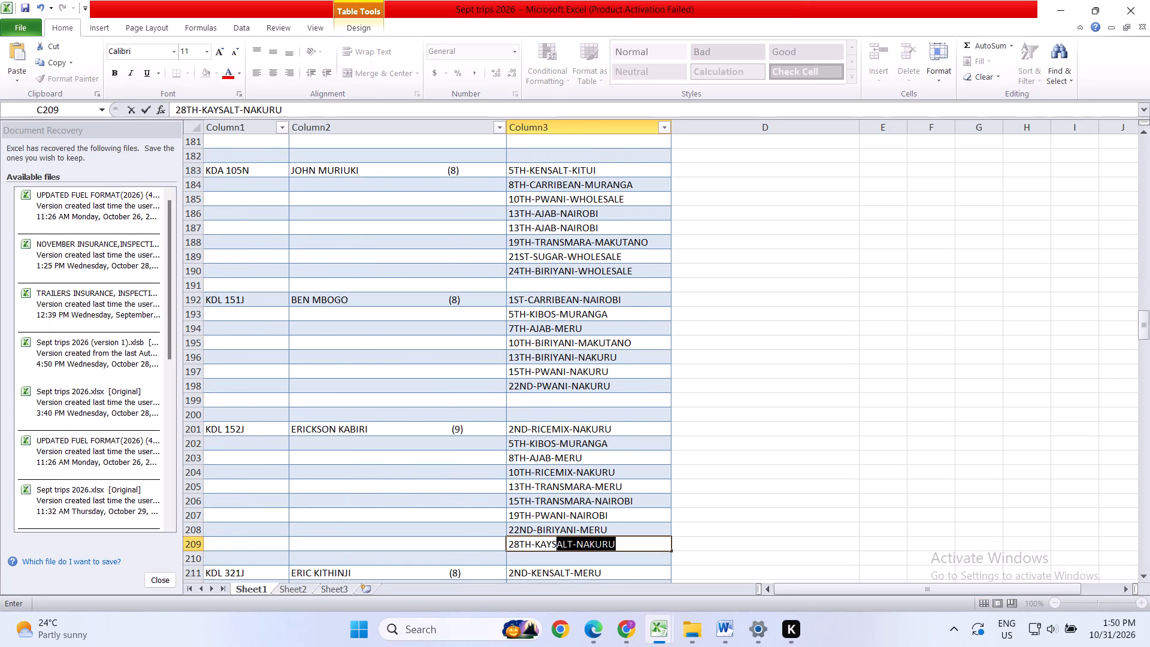
pyautogui.write('LT')
pyautogui.press('BackSpace')
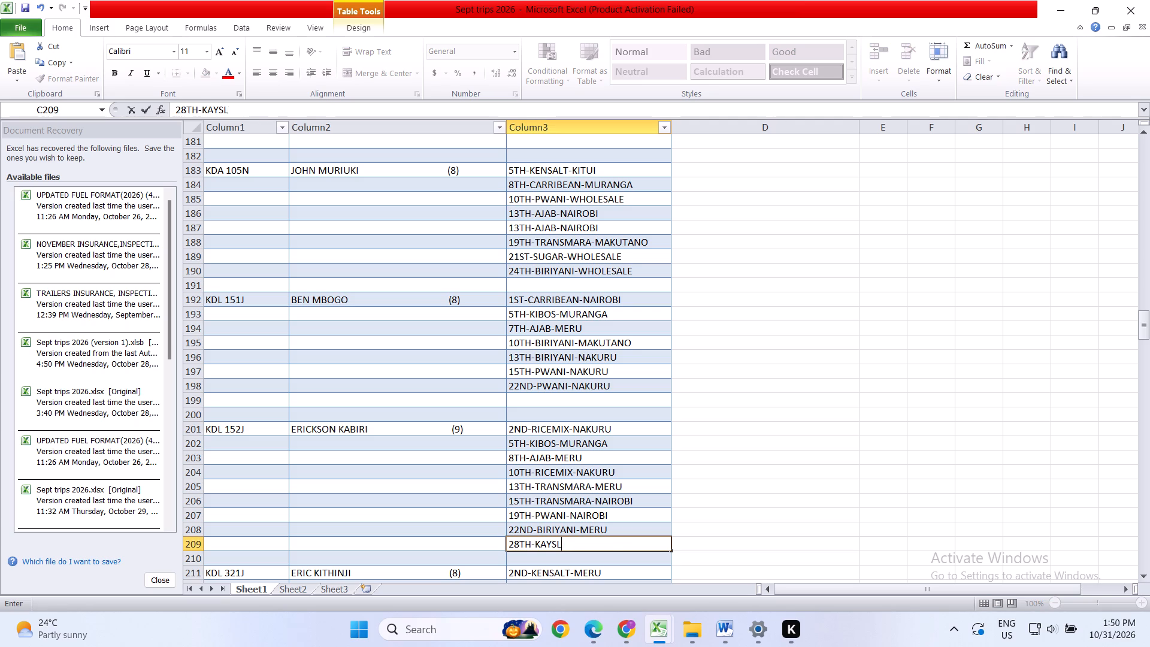
pyautogui.press('BackSpace')
pyautogui.press('a')
pyautogui.write('LT')
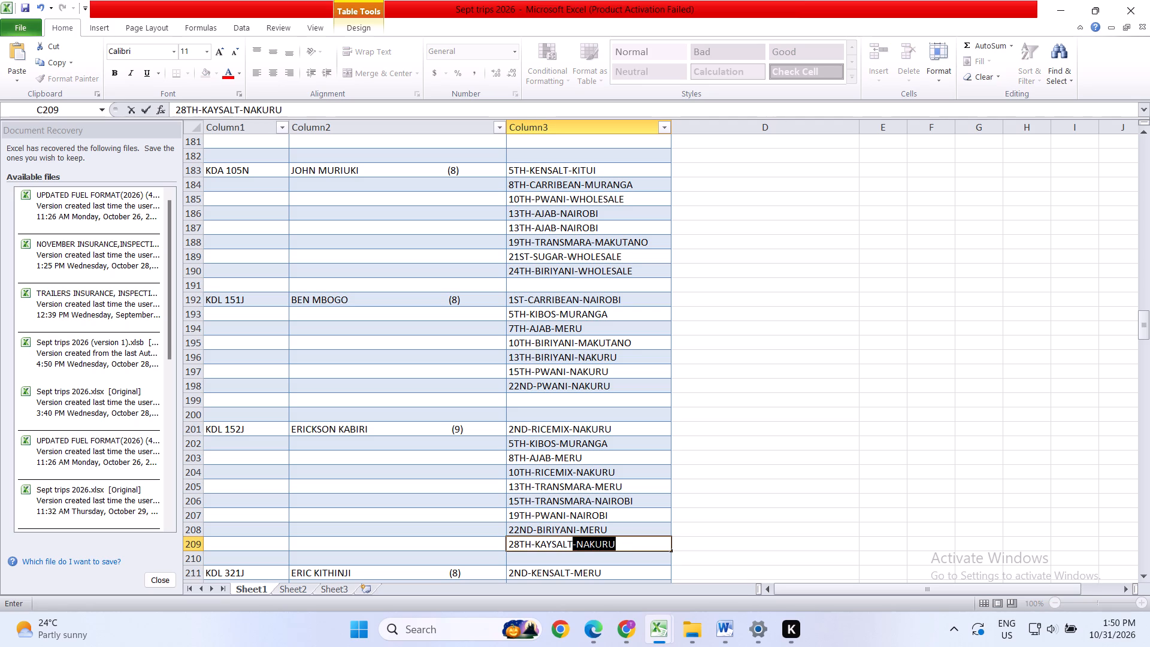
pyautogui.write('-KITUI')
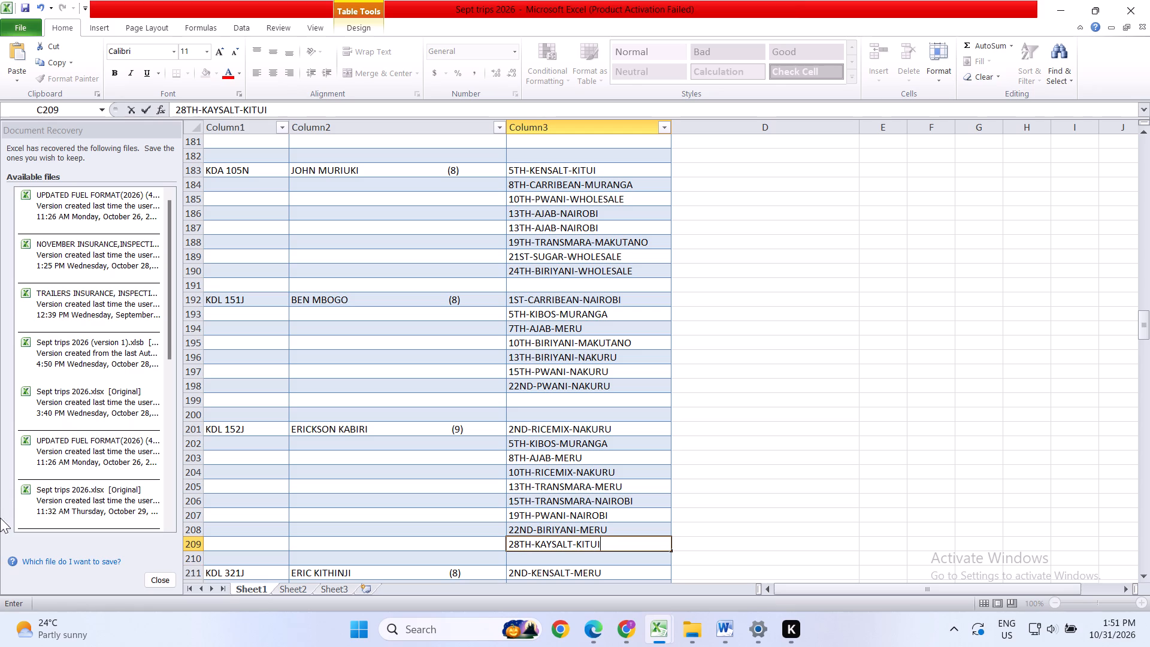
pyautogui.click(366, 364)
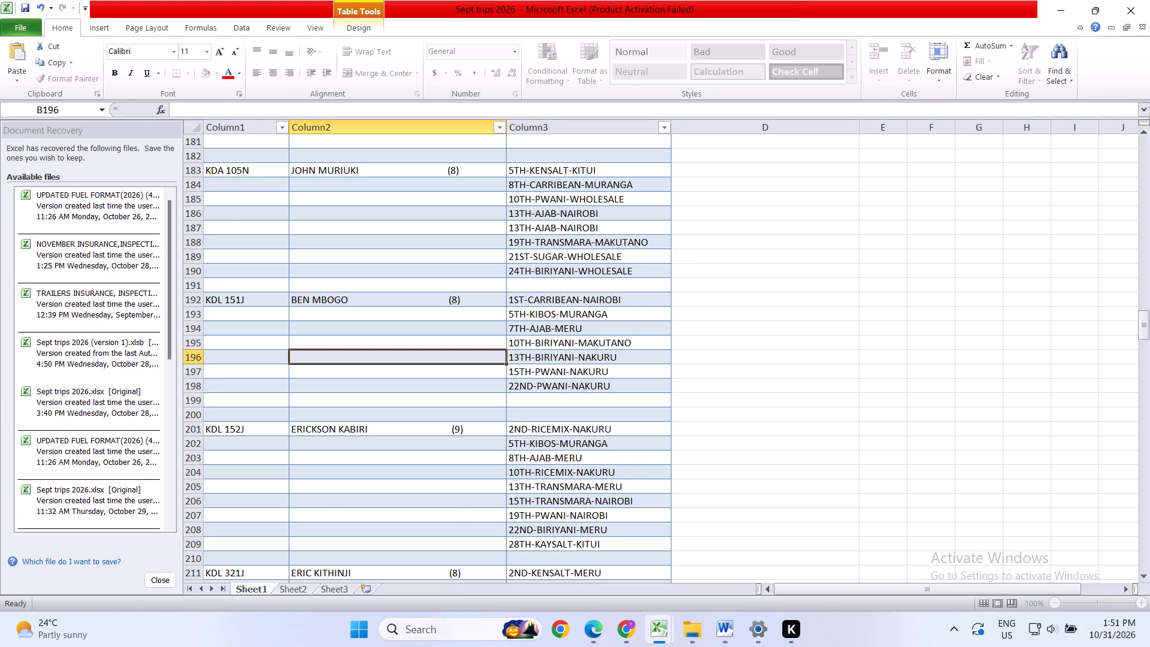
pyautogui.scroll(-1, 417, 361)
pyautogui.scroll(14, 432, 376)
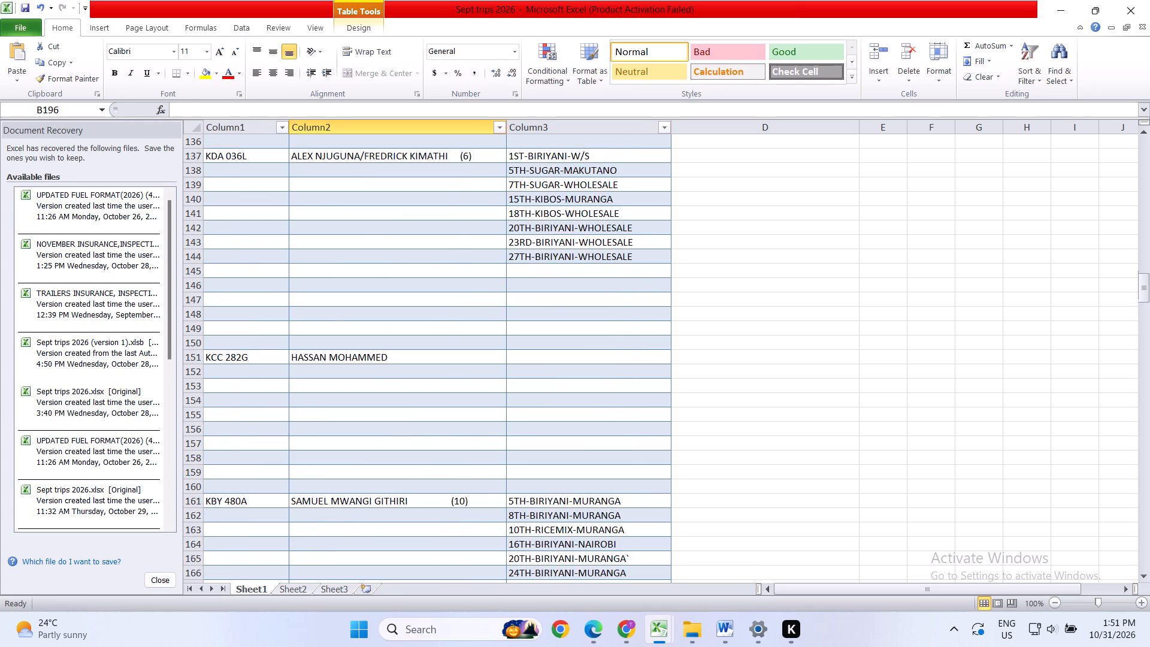
pyautogui.scroll(4, 432, 376)
pyautogui.scroll(-20, 451, 400)
pyautogui.scroll(-7, 451, 400)
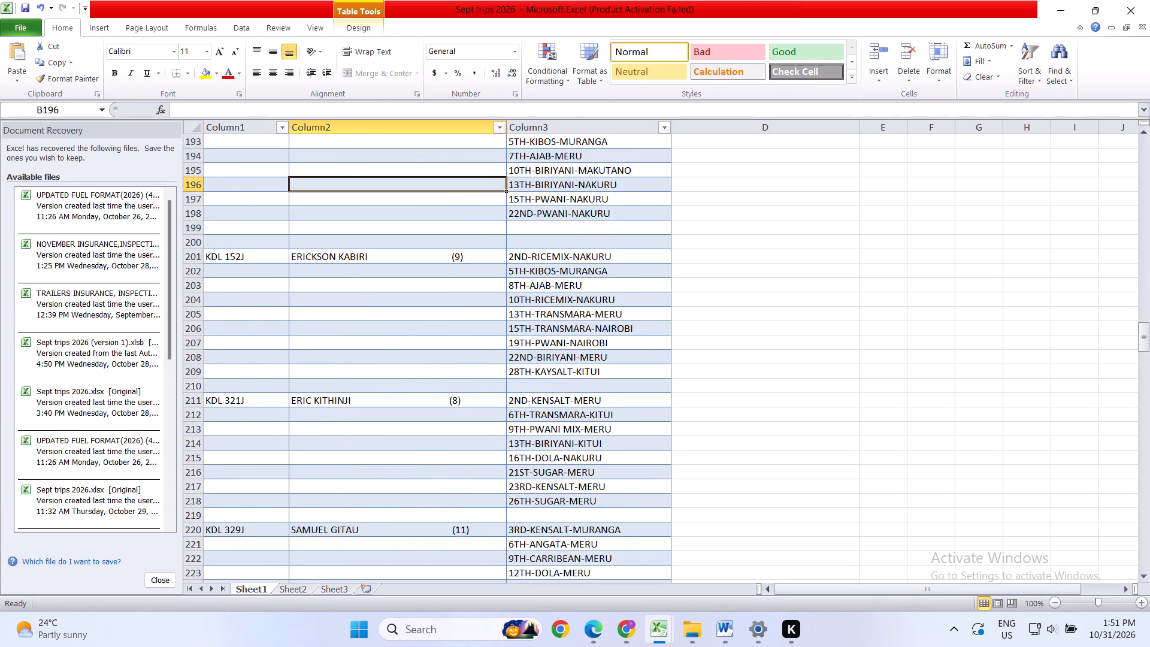
pyautogui.scroll(-20, 458, 427)
pyautogui.scroll(-15, 458, 427)
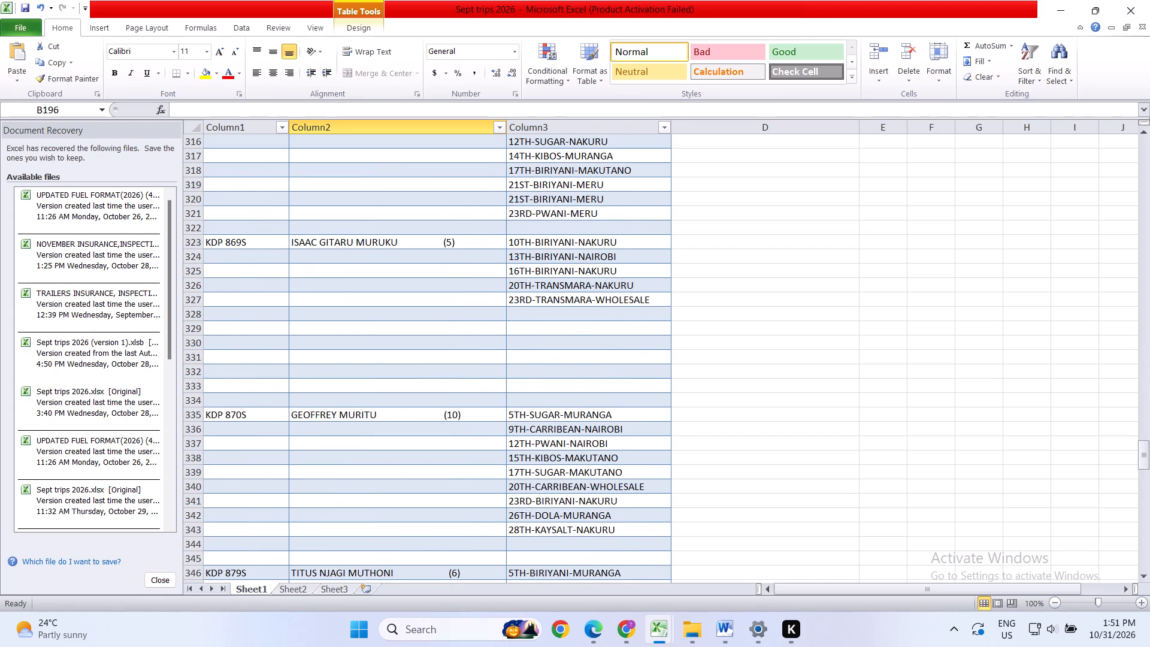
pyautogui.doubleClick(525, 313)
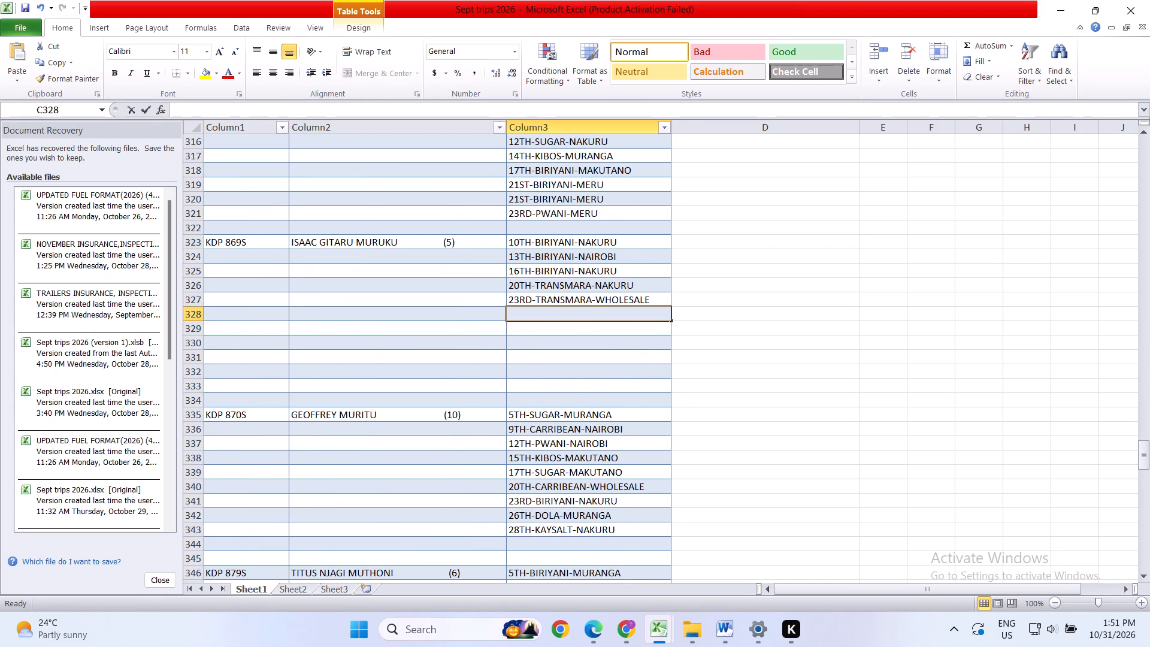
pyautogui.write('28TH')
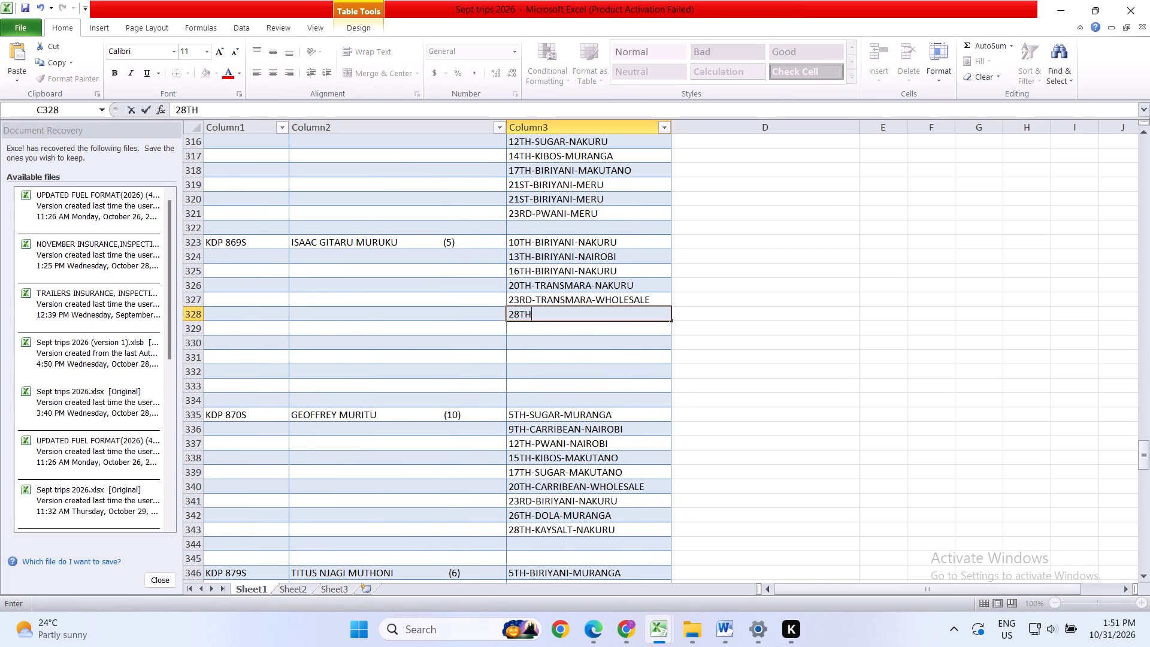
pyautogui.write('-B')
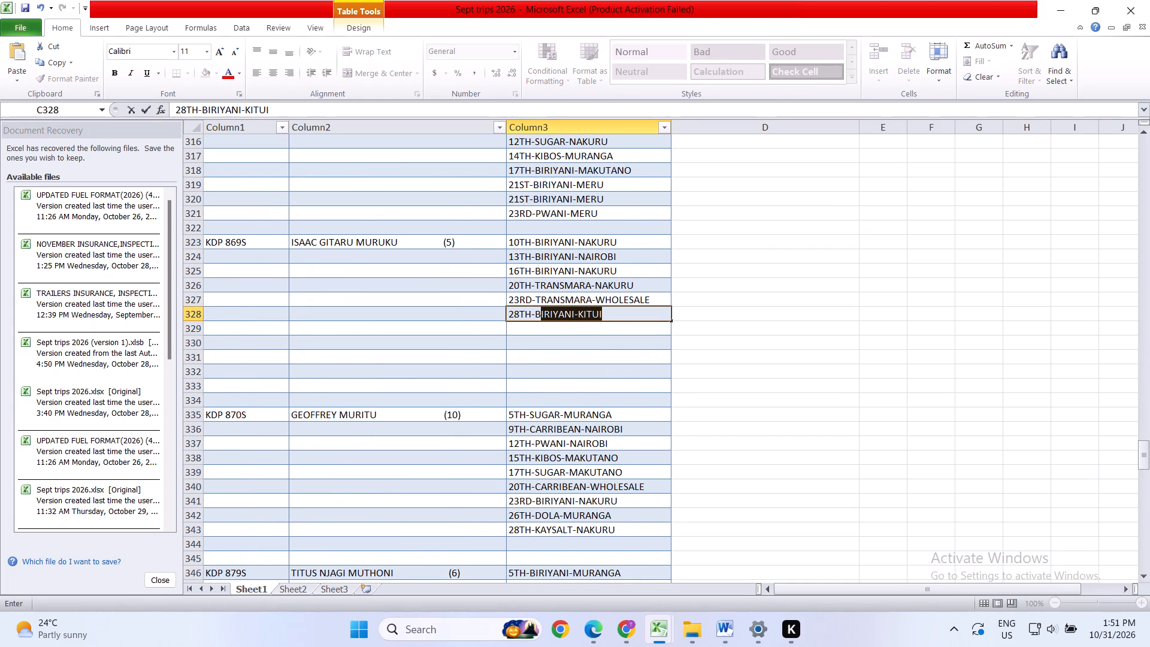
pyautogui.write('IRIYANI')
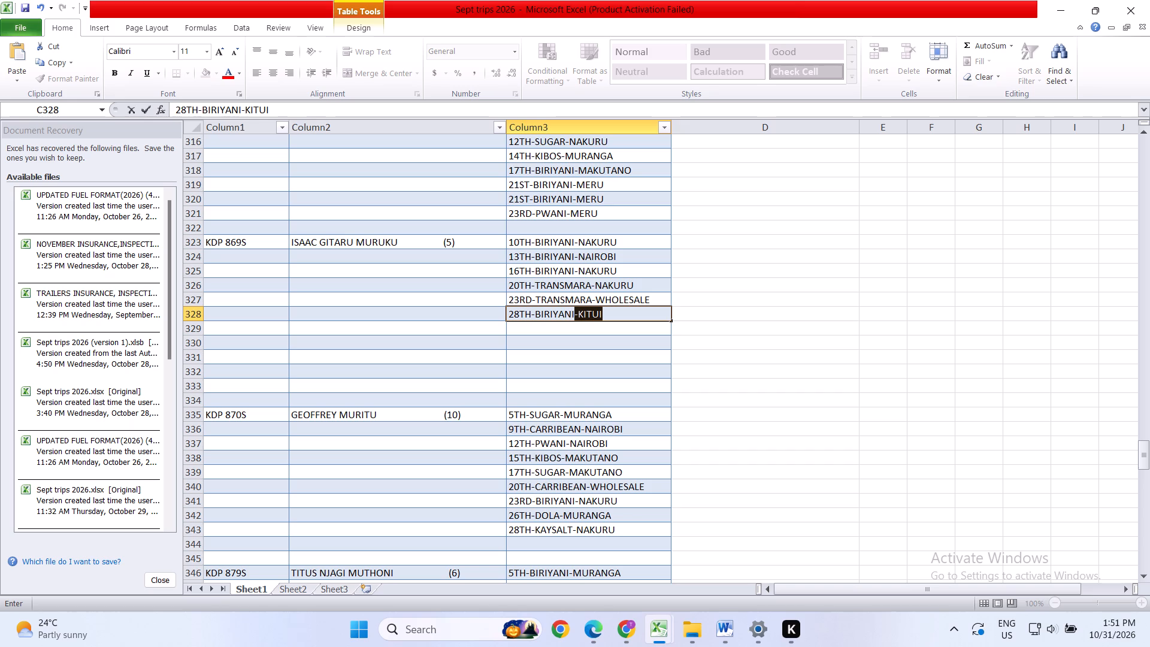
pyautogui.write('-MUT')
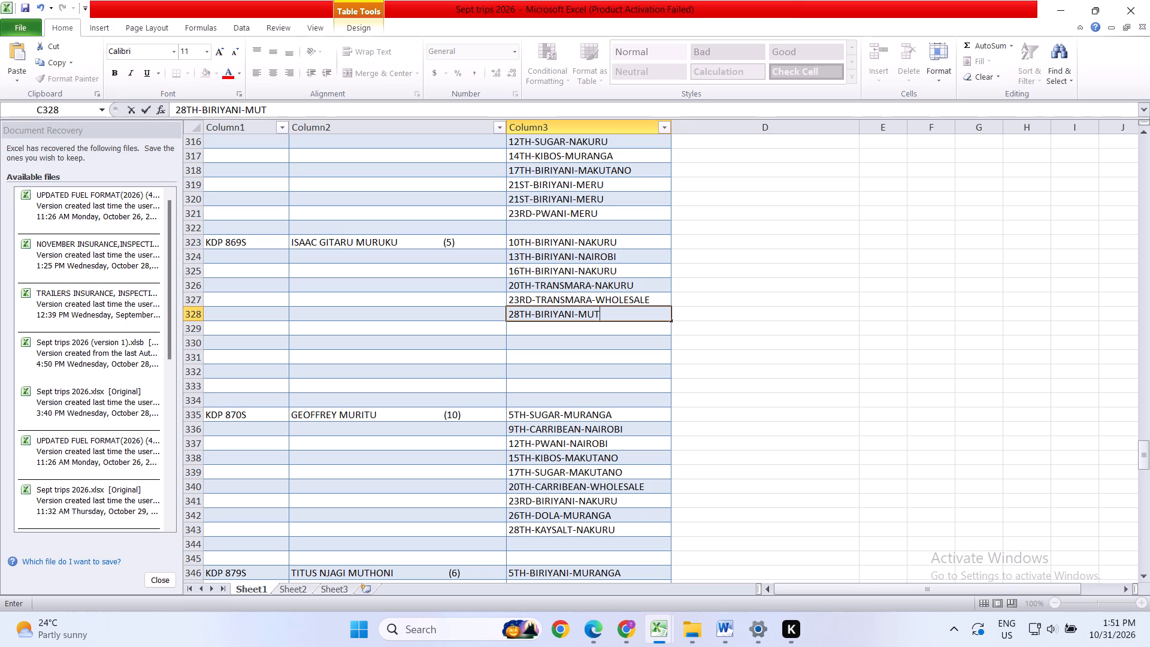
pyautogui.press('BackSpace')
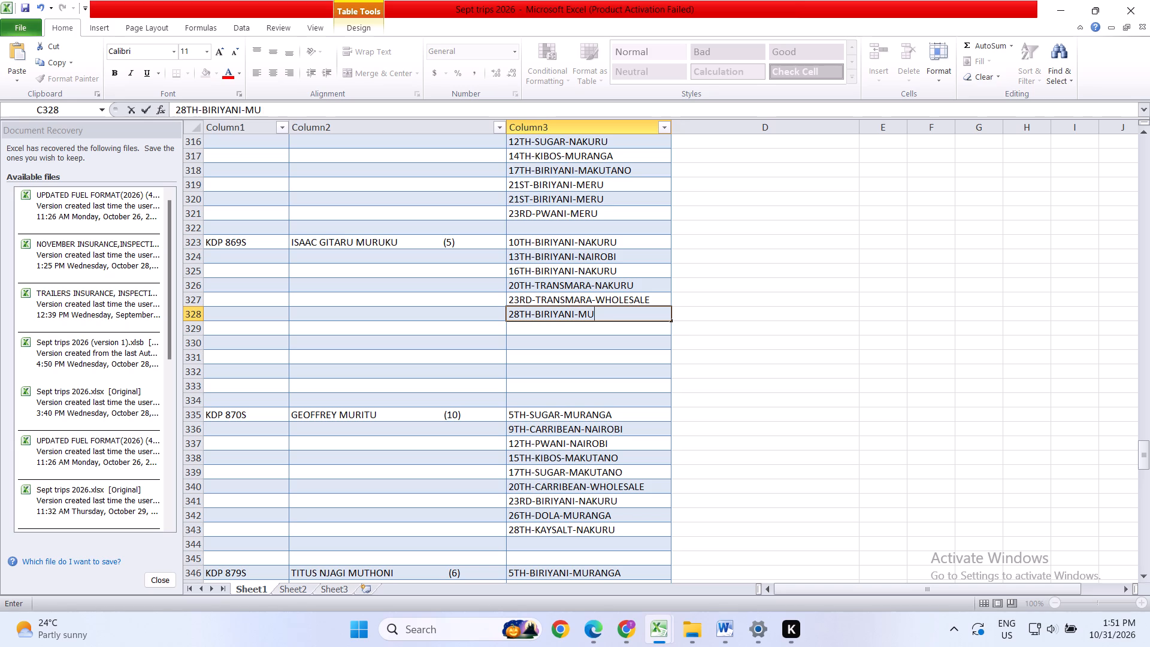
pyautogui.write('RANGA')
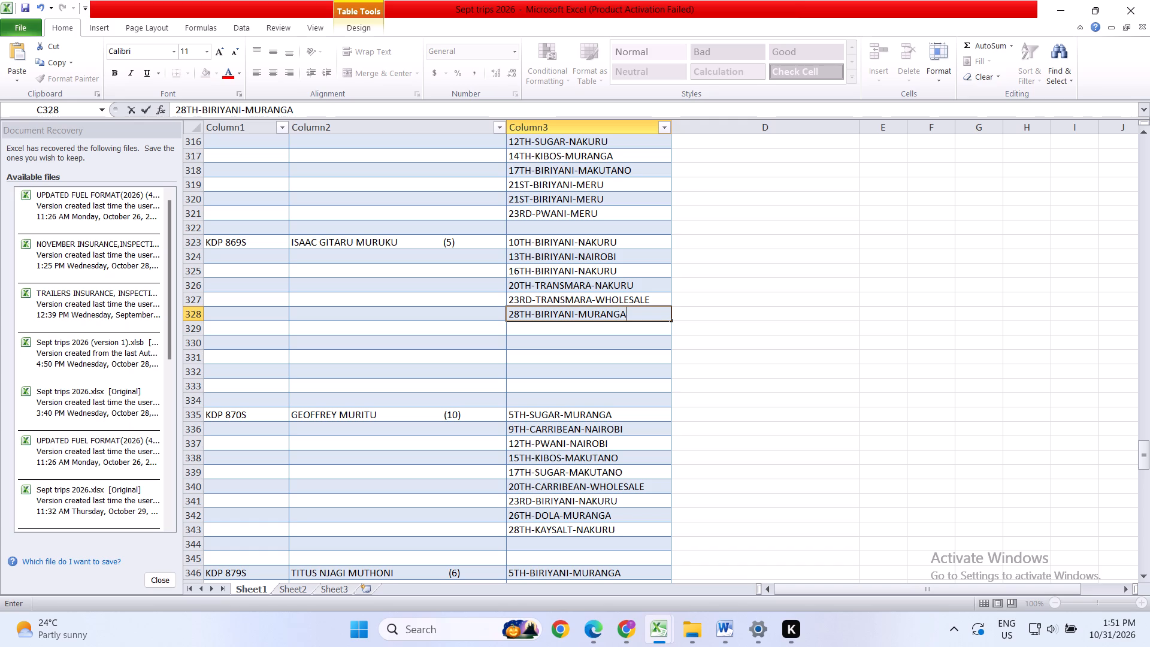
pyautogui.click(599, 371)
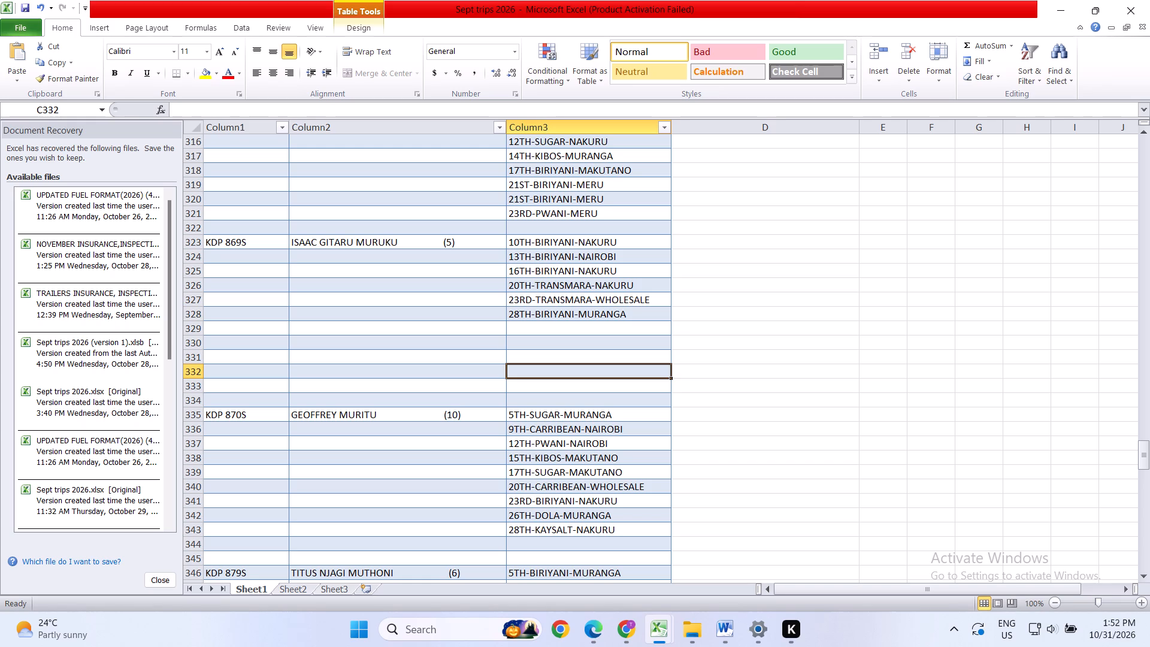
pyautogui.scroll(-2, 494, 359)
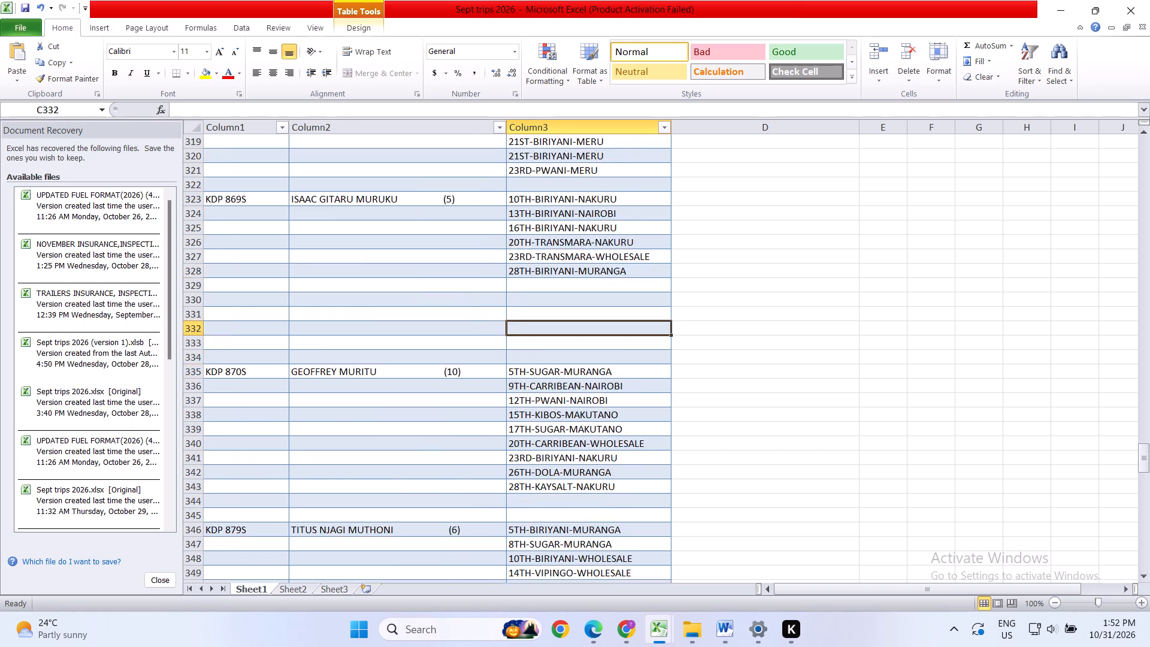
pyautogui.scroll(7, 499, 368)
pyautogui.scroll(-13, 499, 368)
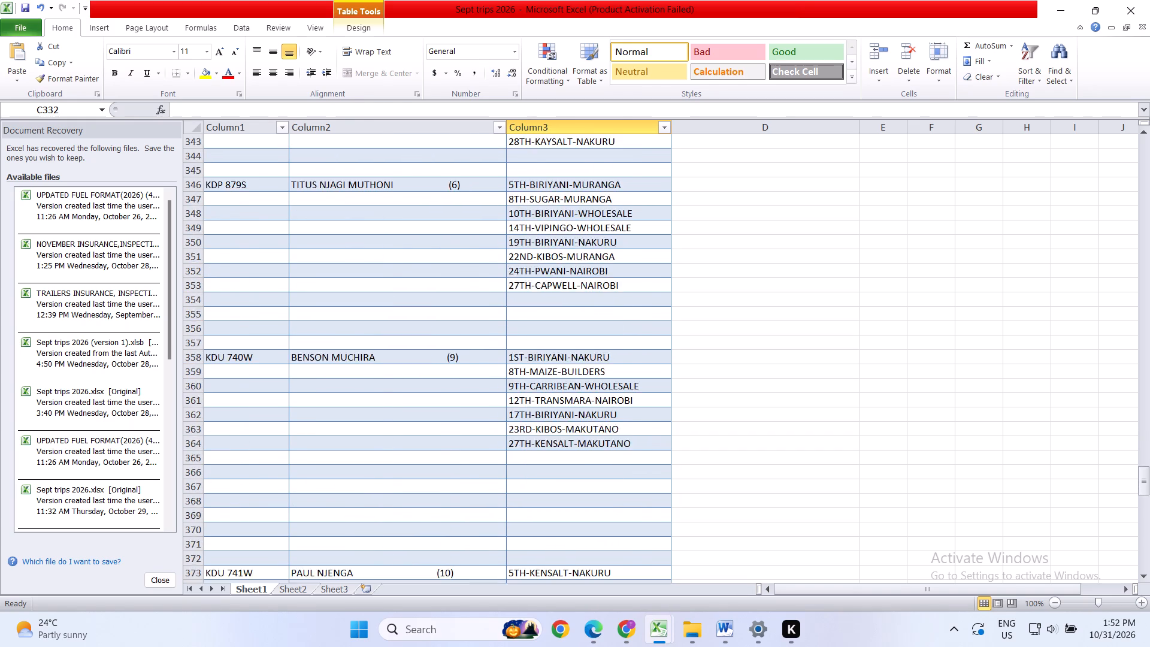
pyautogui.scroll(-20, 491, 372)
pyautogui.scroll(-7, 491, 372)
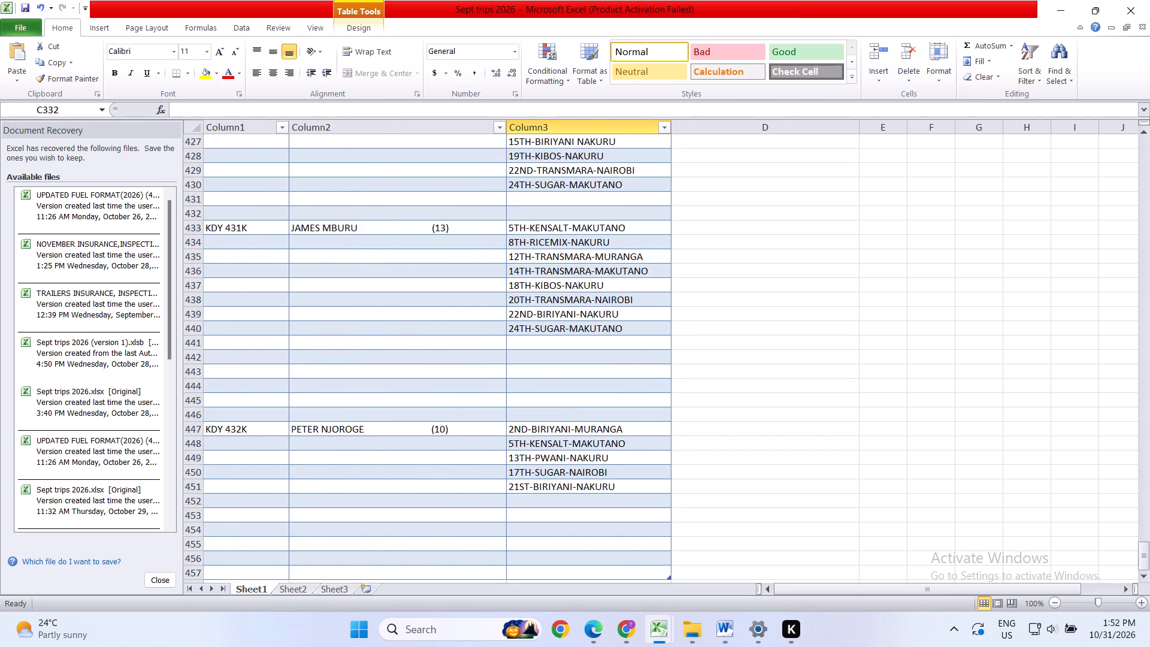
pyautogui.scroll(-5, 491, 372)
pyautogui.doubleClick(546, 368)
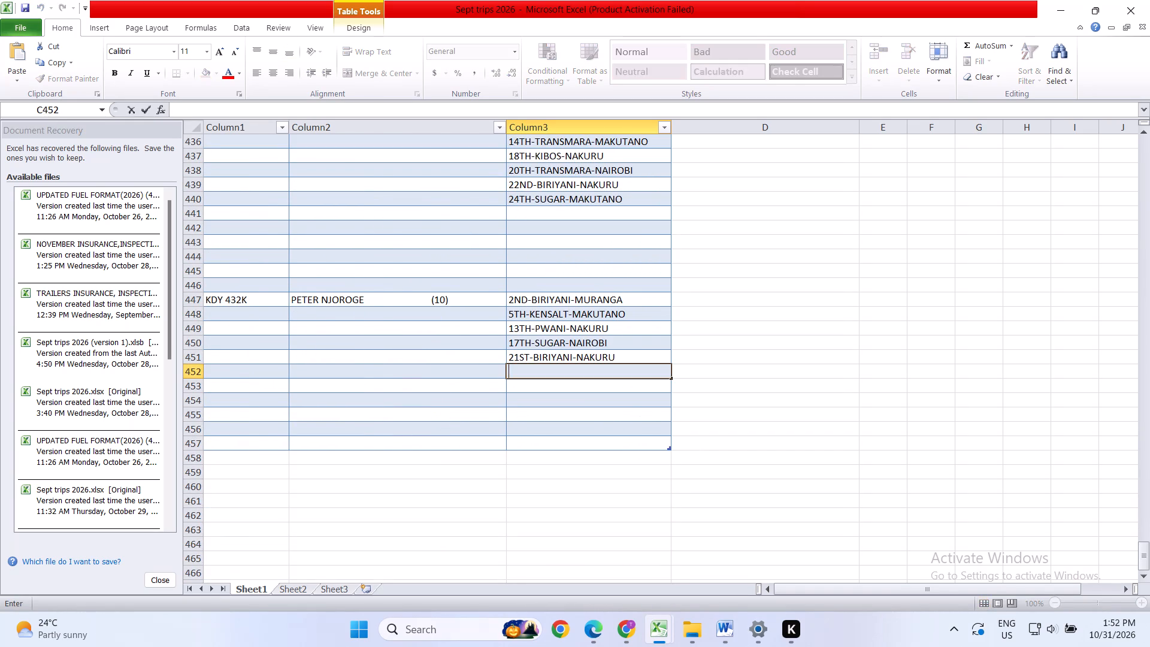
pyautogui.write('28TU')
pyautogui.press('BackSpace')
pyautogui.press('h')
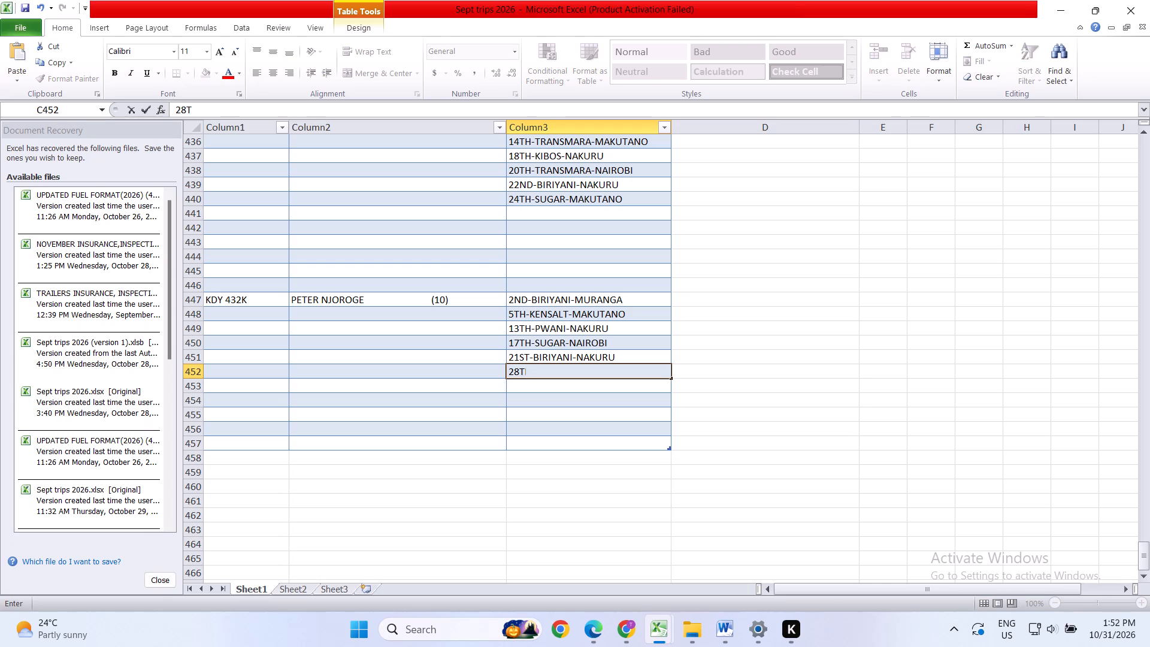
pyautogui.write('-BIRIYANI')
pyautogui.press('0')
pyautogui.press('BackSpace')
pyautogui.write('-MURANGA')
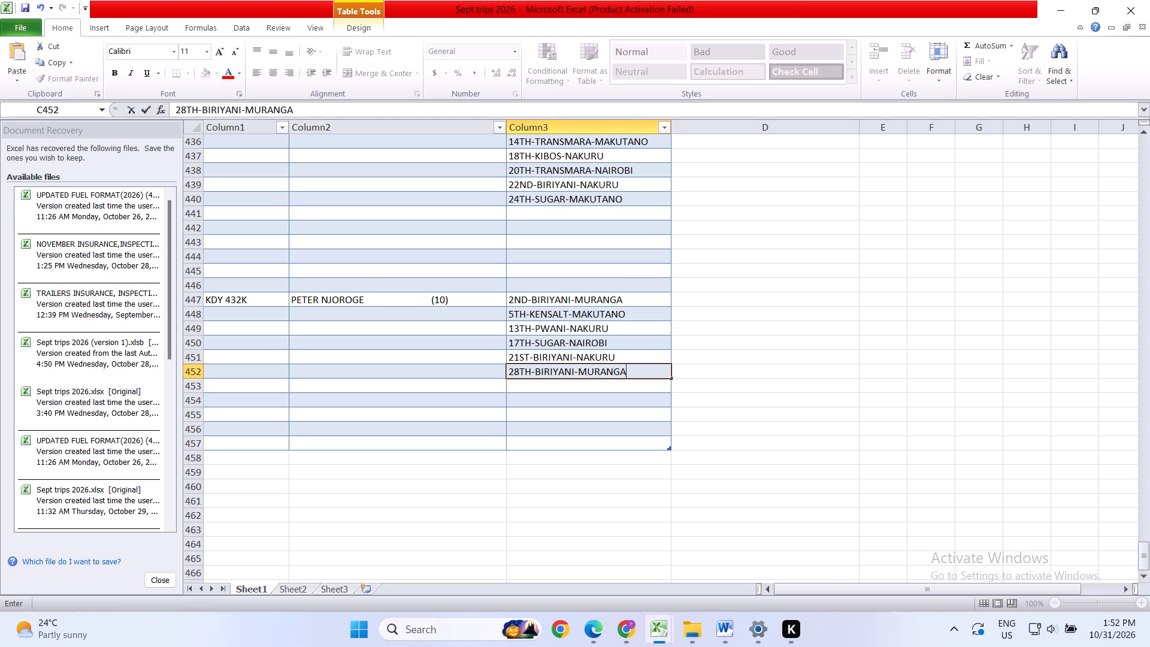
pyautogui.scroll(7, 441, 398)
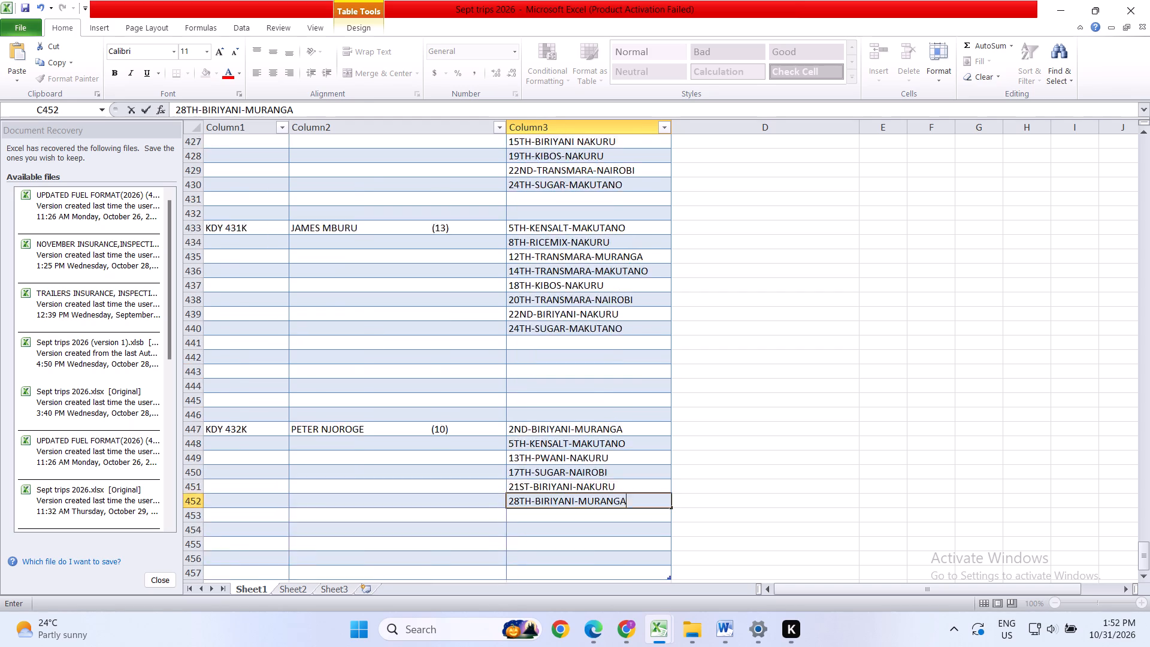
pyautogui.scroll(20, 441, 398)
pyautogui.scroll(20, 441, 398)
pyautogui.scroll(4, 441, 398)
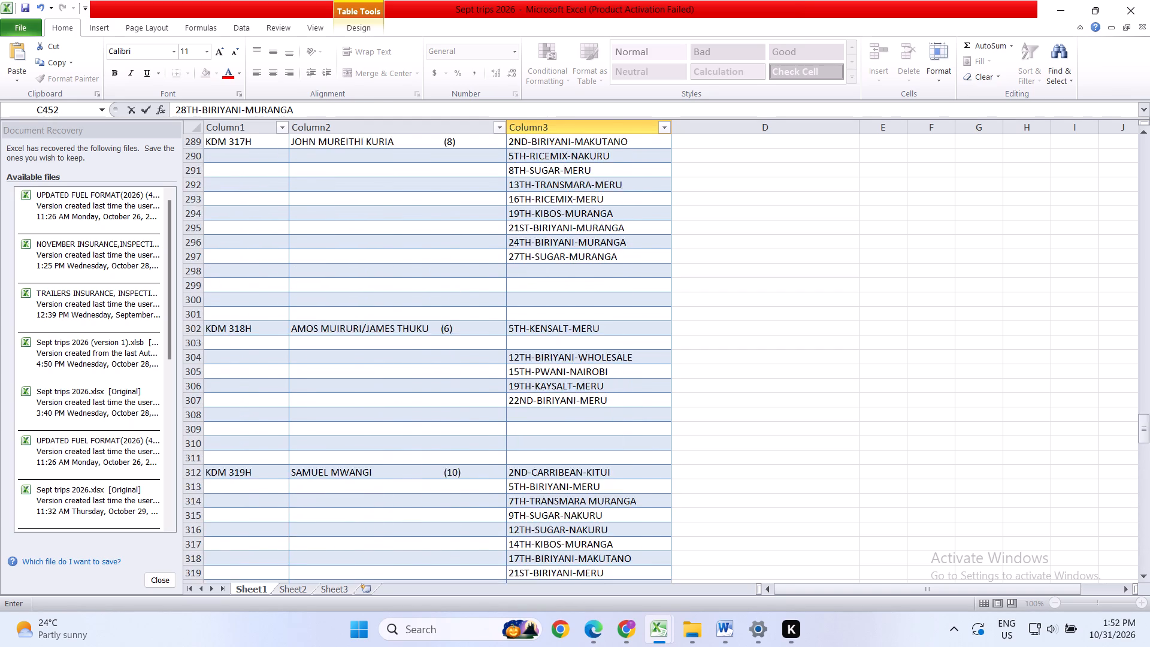
pyautogui.scroll(11, 441, 398)
pyautogui.scroll(-6, 441, 398)
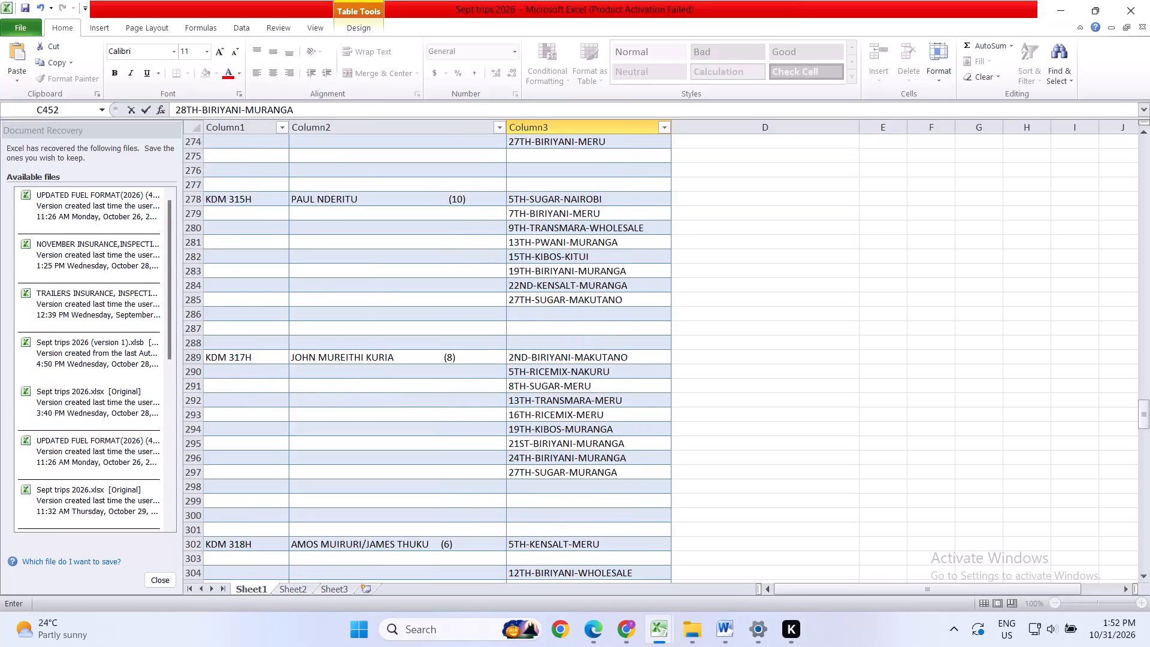
pyautogui.scroll(-9, 459, 398)
pyautogui.scroll(-1, 543, 502)
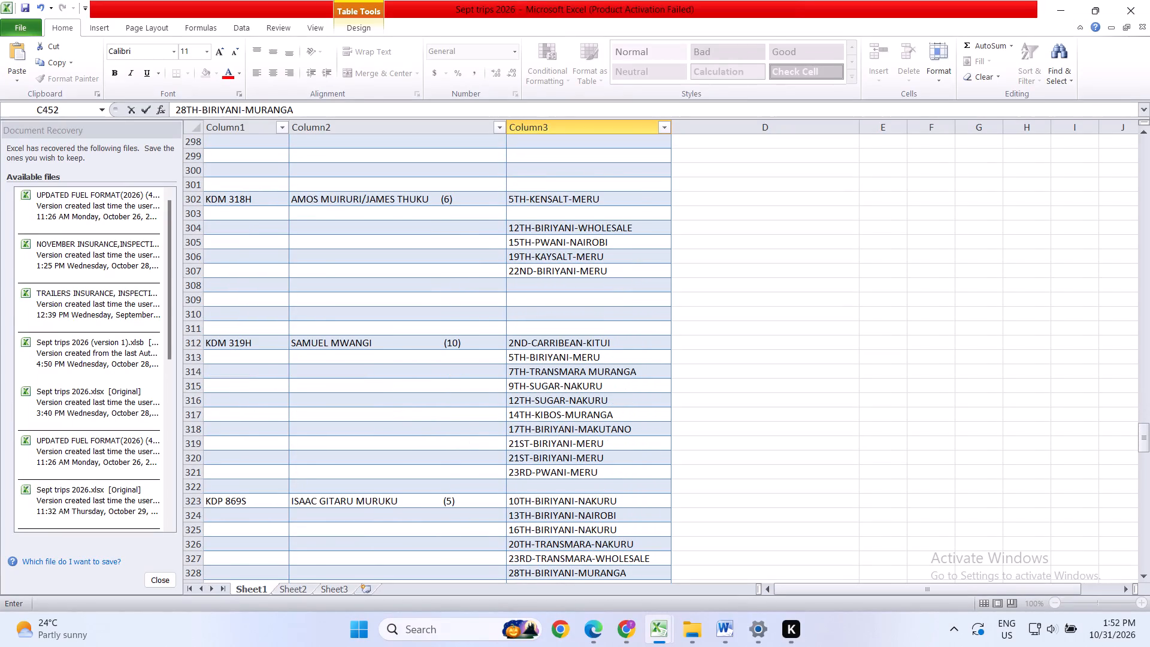
pyautogui.moveTo(596, 491); pyautogui.dragTo(238, 495)
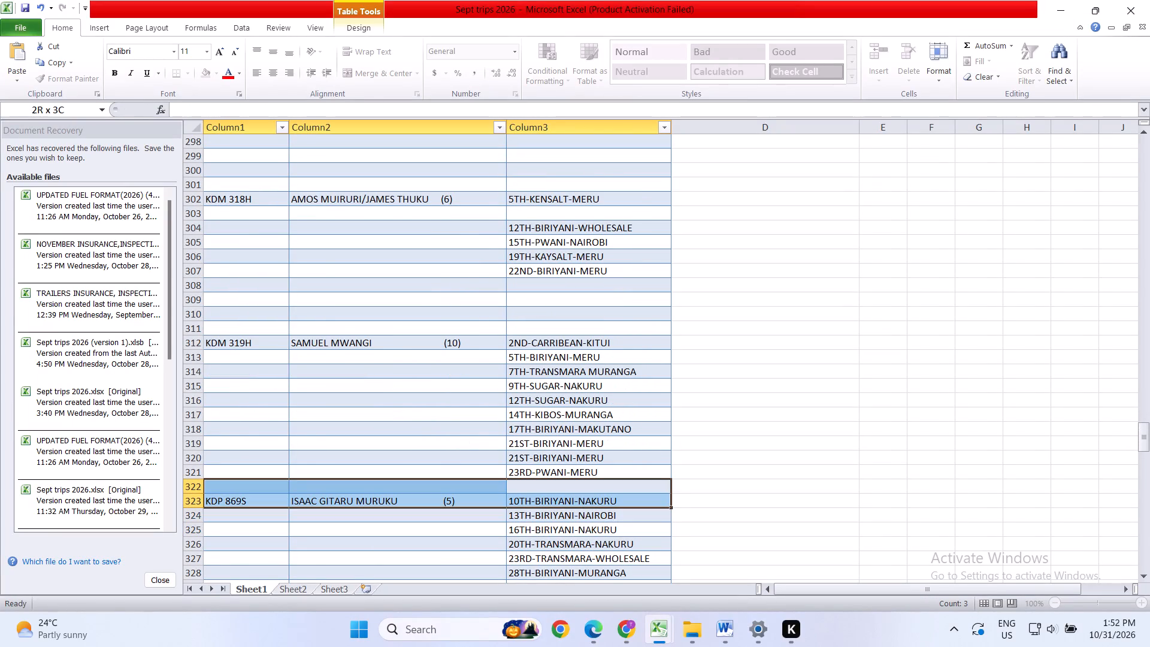
pyautogui.moveTo(238, 495); pyautogui.dragTo(232, 526)
pyautogui.rightClick(444, 518)
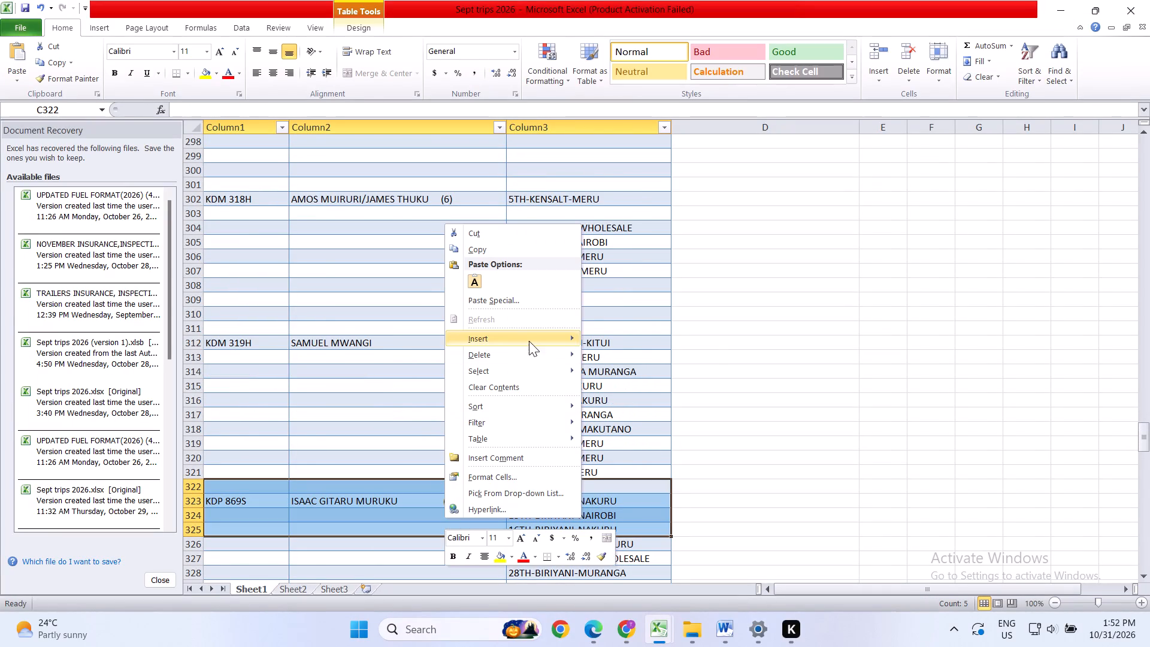
pyautogui.click(528, 334)
pyautogui.click(618, 371)
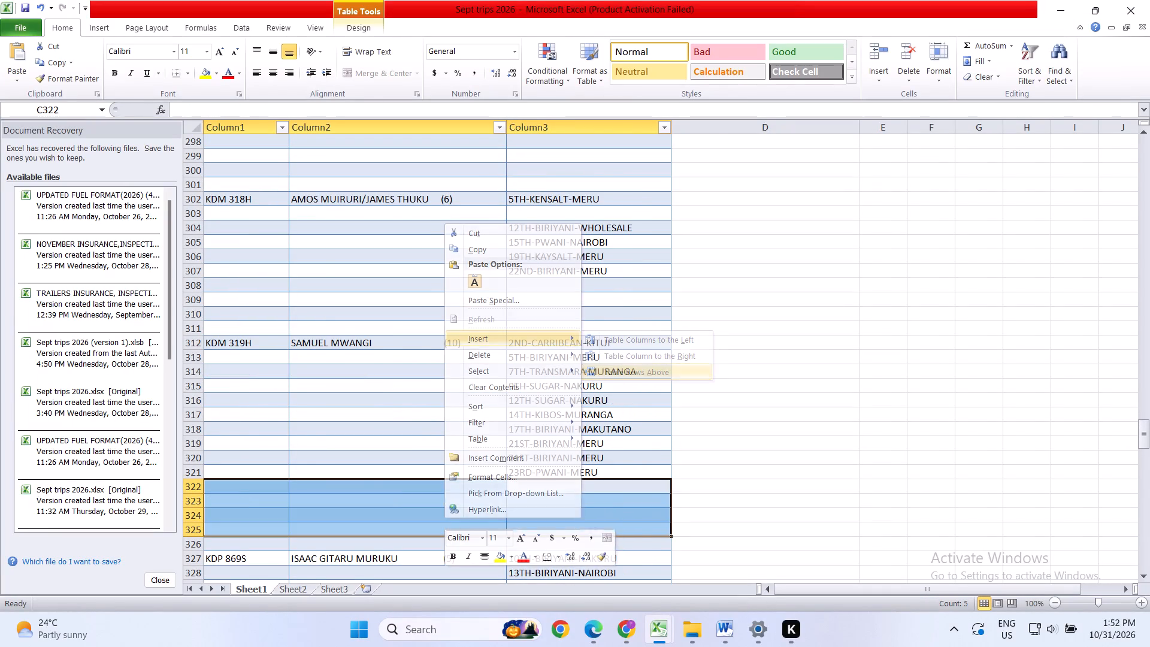
pyautogui.doubleClick(540, 486)
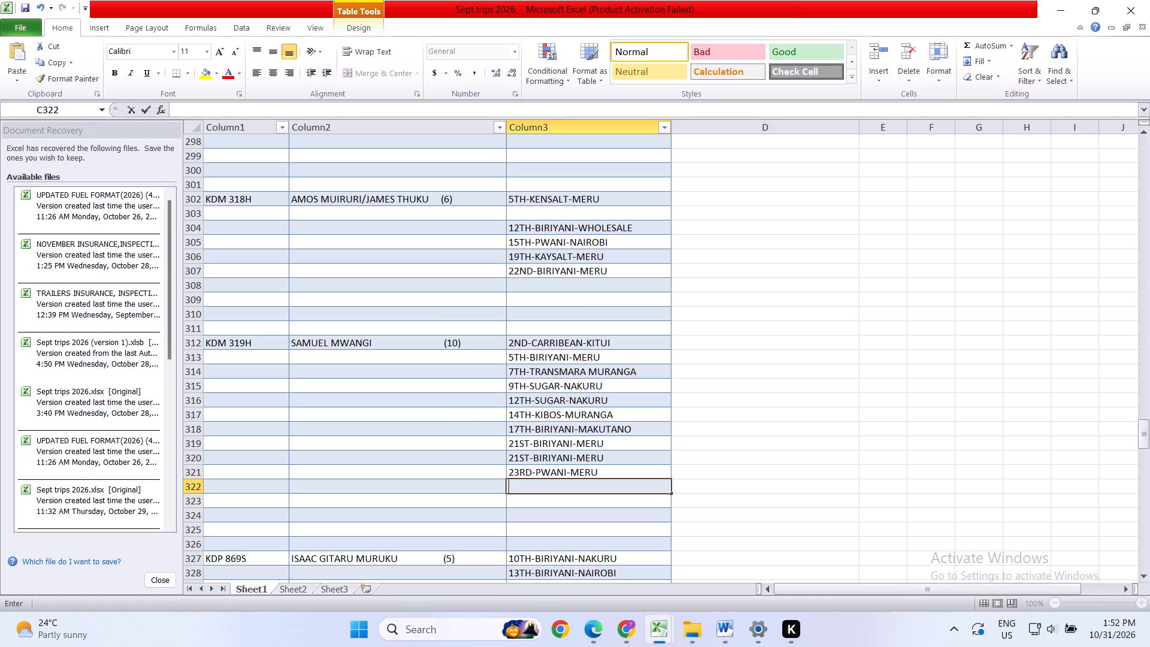
pyautogui.write('28TH')
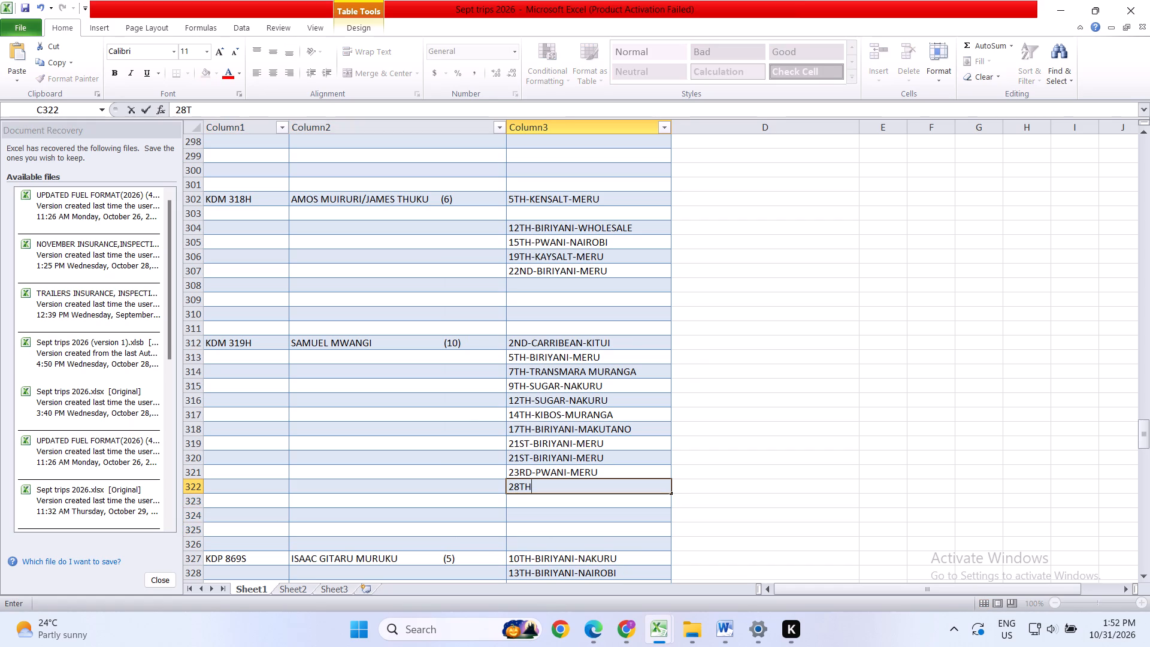
pyautogui.write('-SUGAR')
pyautogui.write('-MURANGA')
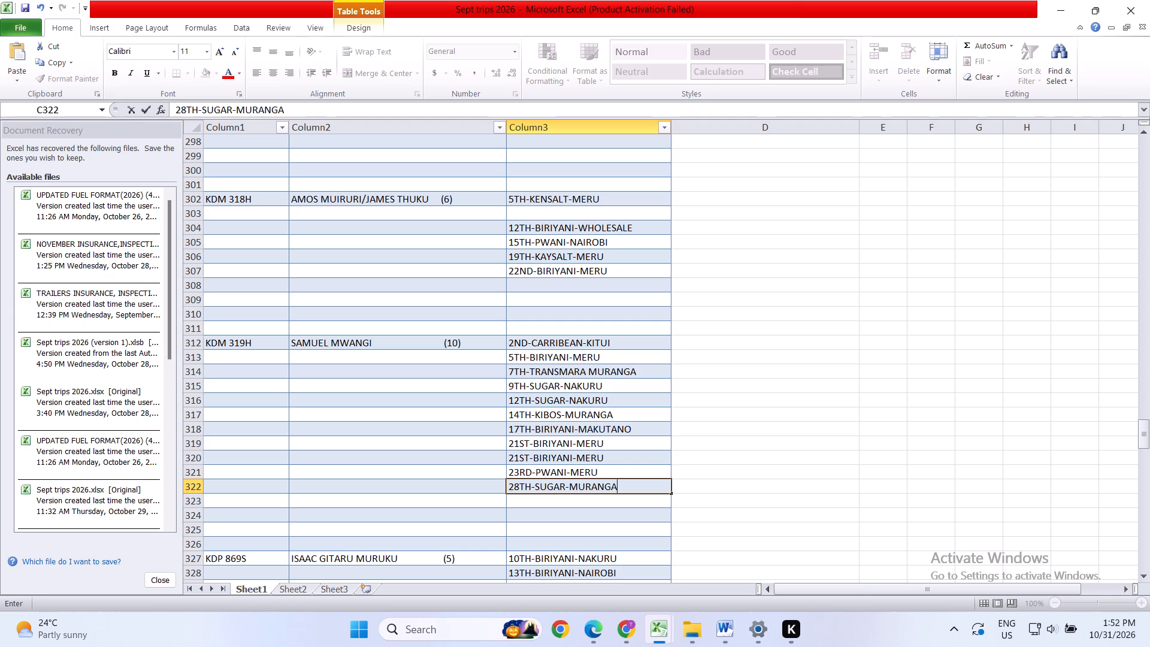
pyautogui.scroll(4, 540, 486)
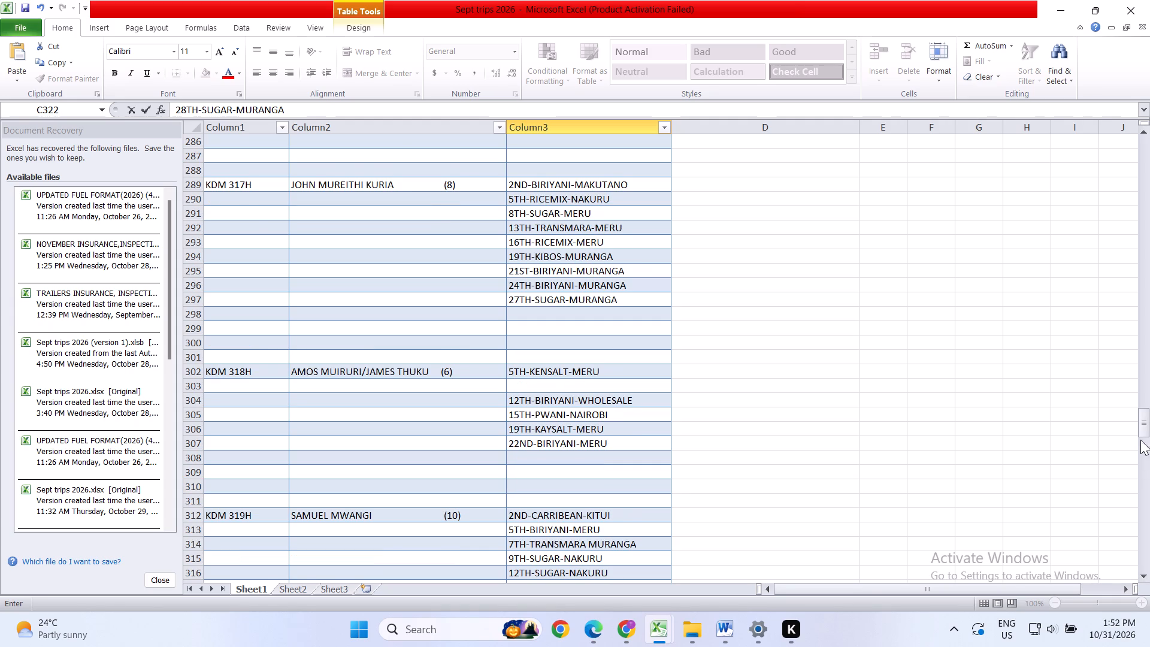
pyautogui.moveTo(1146, 425); pyautogui.dragTo(1149, 186)
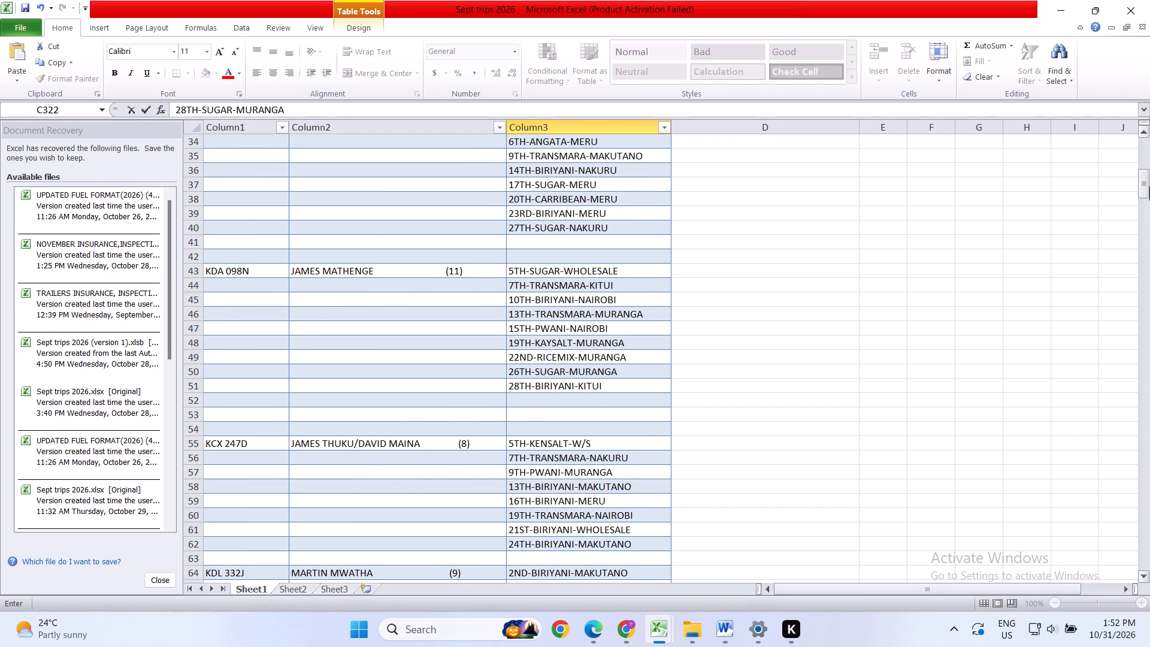
pyautogui.scroll(-7, 407, 416)
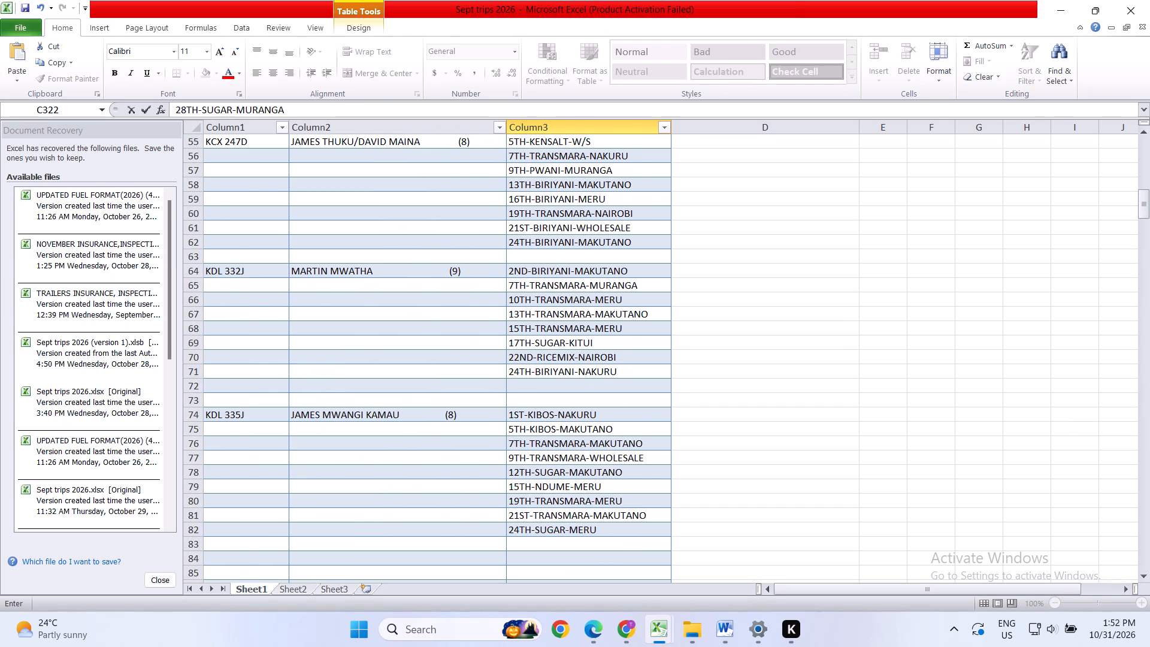
pyautogui.doubleClick(528, 385)
pyautogui.write('28TH')
pyautogui.write('-SUGAR')
pyautogui.press('Return')
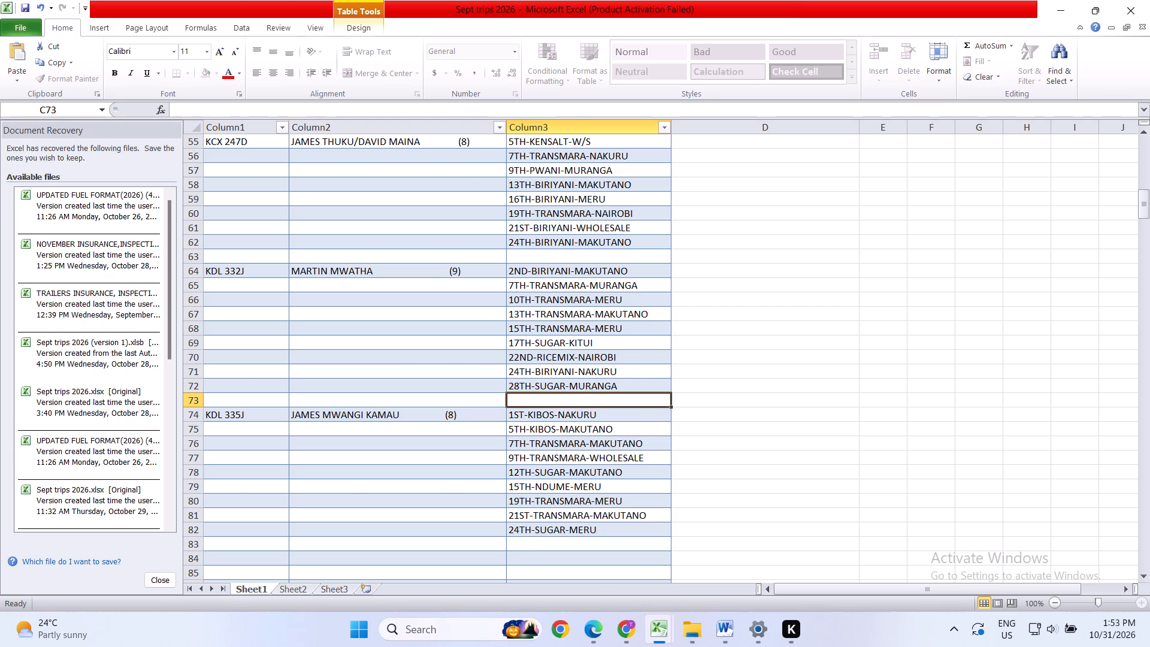
pyautogui.scroll(-2, 505, 445)
pyautogui.scroll(14, 505, 445)
pyautogui.scroll(-2, 514, 453)
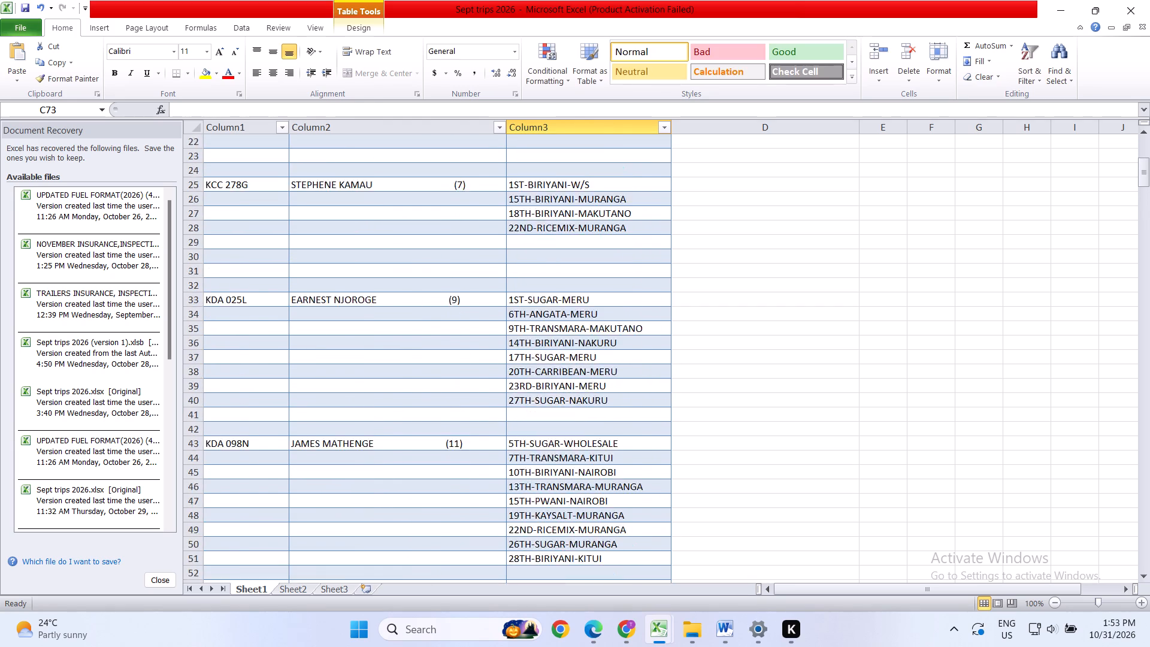
pyautogui.scroll(-20, 514, 453)
pyautogui.scroll(-3, 514, 453)
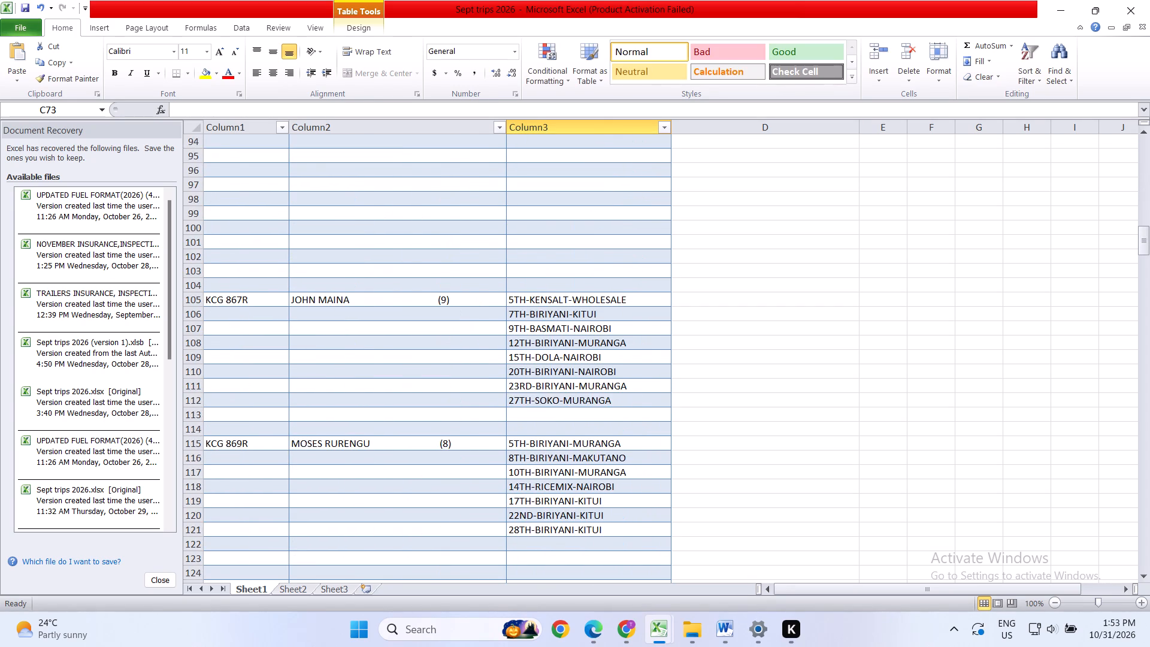
pyautogui.doubleClick(528, 413)
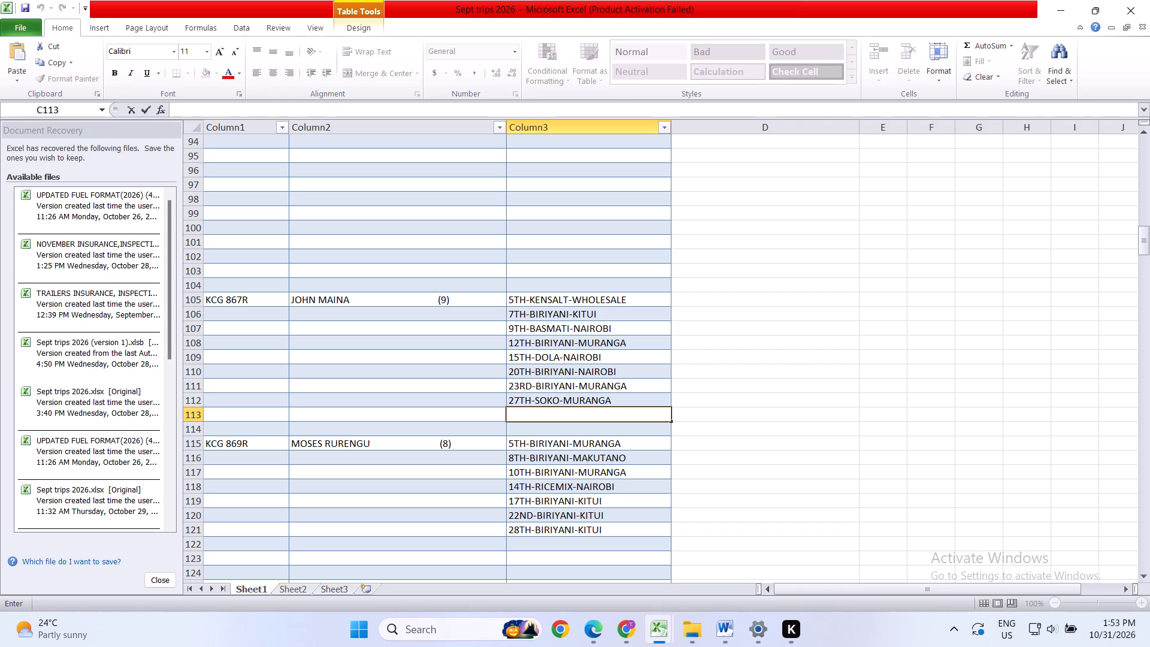
pyautogui.write('28TH')
pyautogui.write('-SIKI')
pyautogui.press('BackSpace')
pyautogui.press('BackSpace')
pyautogui.press('BackSpace')
pyautogui.press('BackSpace')
pyautogui.write('SOKO')
pyautogui.write('-MURANGA')
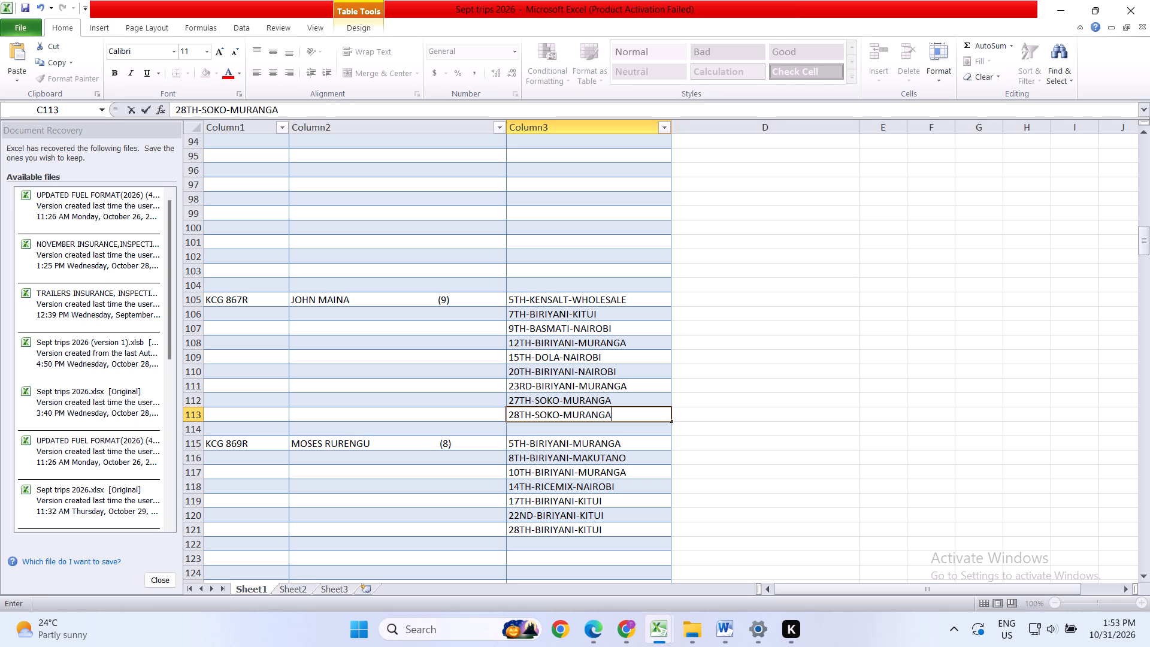
pyautogui.scroll(17, 382, 419)
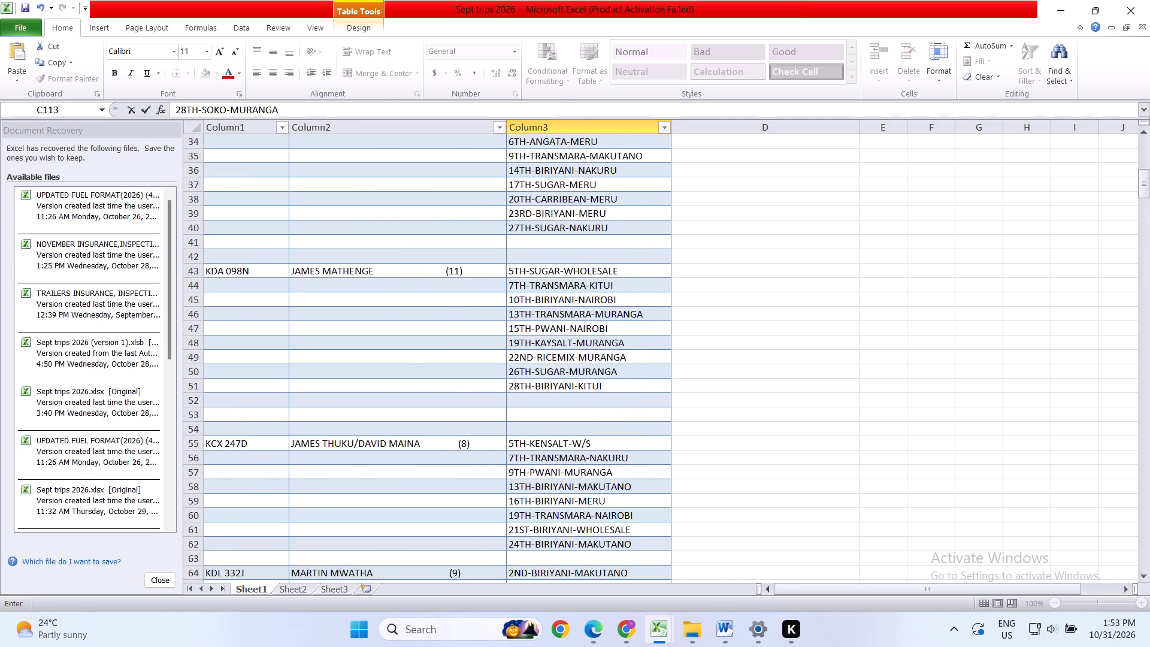
pyautogui.scroll(16, 431, 403)
pyautogui.scroll(-3, 431, 403)
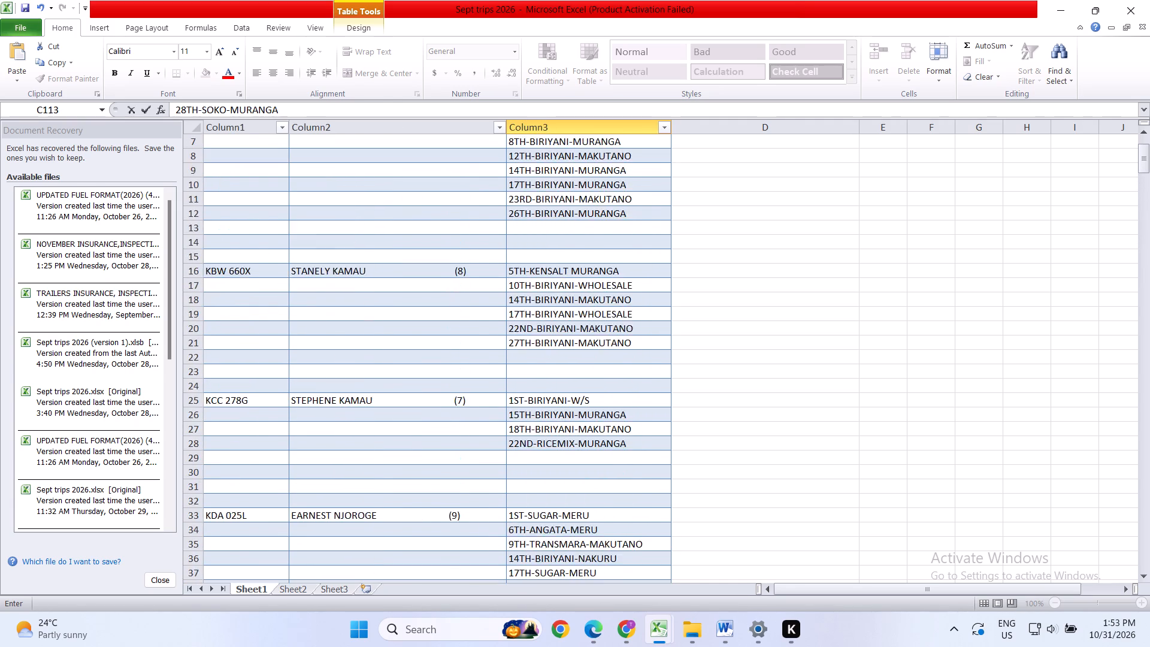
pyautogui.scroll(-20, 431, 403)
pyautogui.scroll(-5, 431, 403)
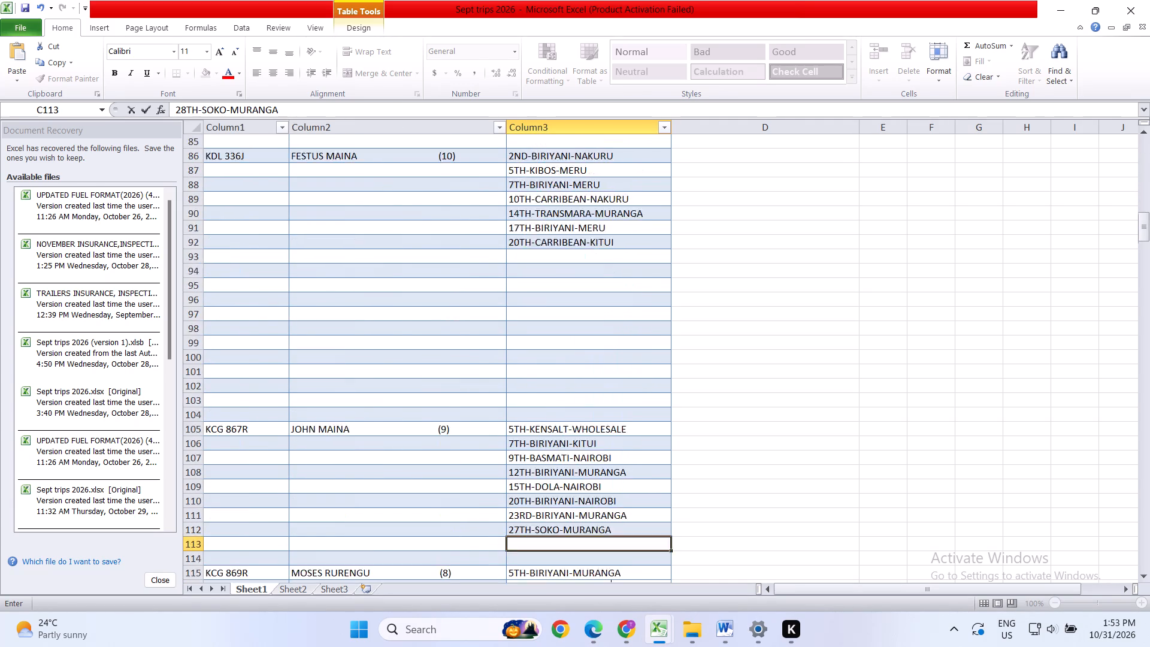
pyautogui.scroll(-16, 432, 404)
pyautogui.scroll(5, 432, 404)
pyautogui.doubleClick(529, 329)
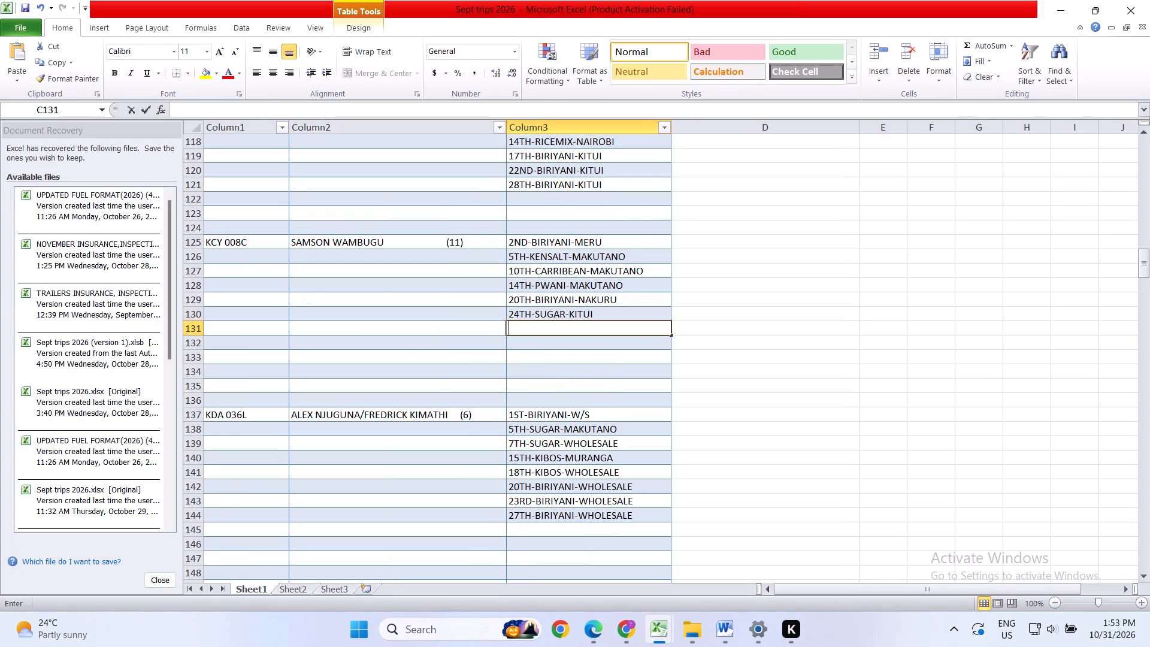
pyautogui.write('28TH-')
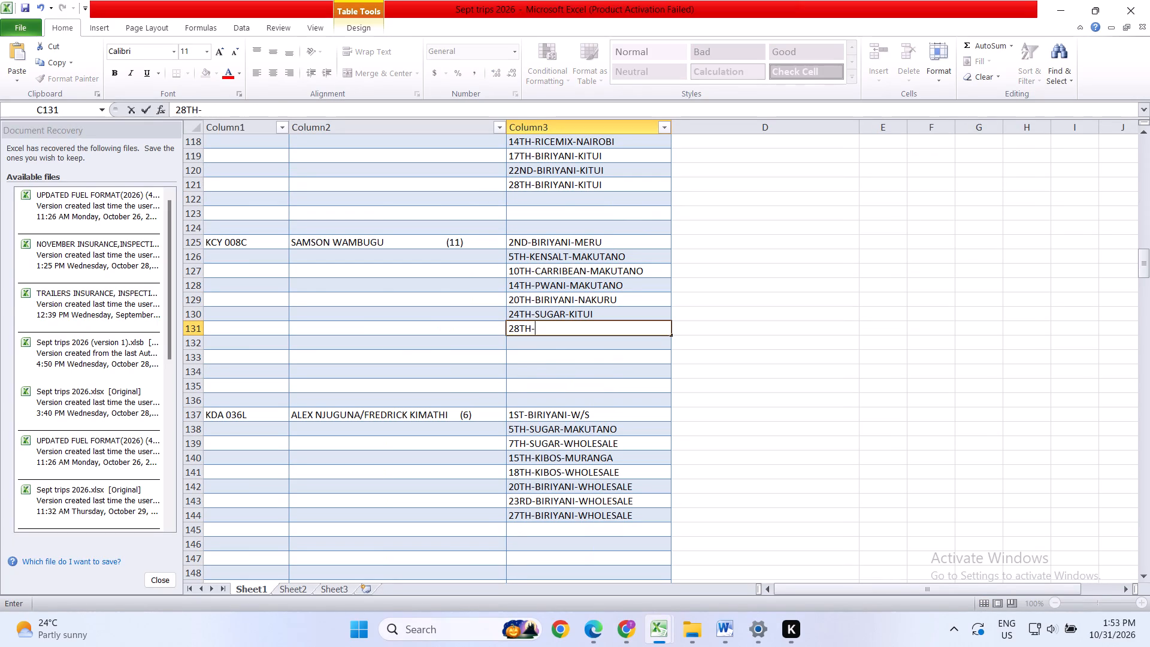
pyautogui.press('b')
pyautogui.write('IRI')
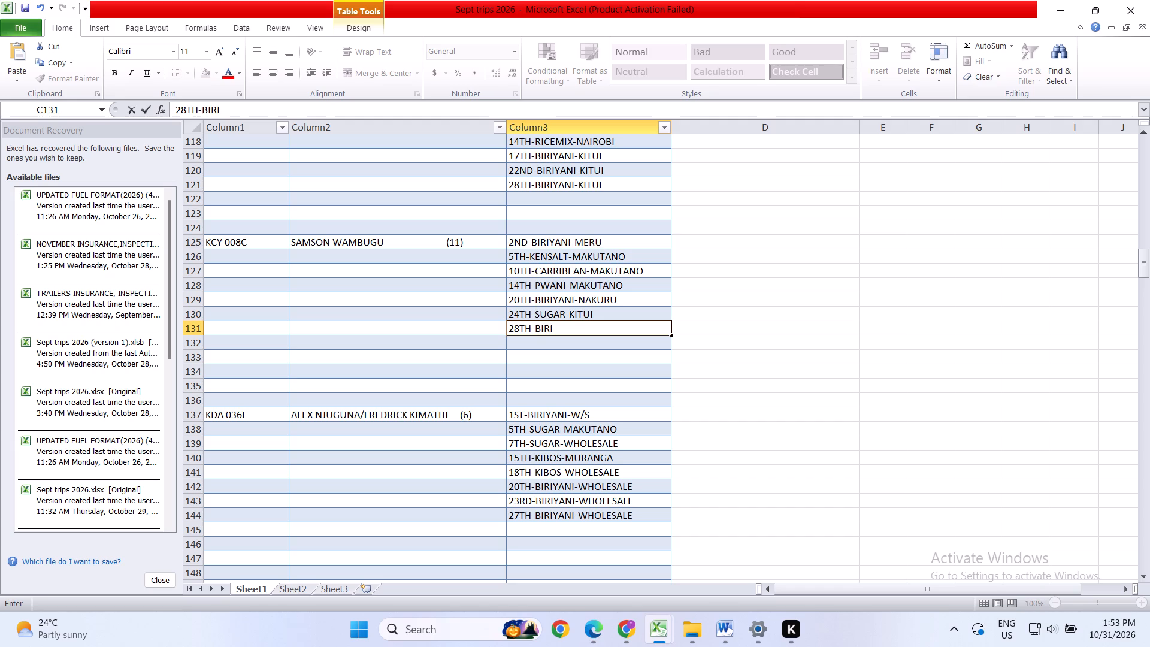
pyautogui.write('YANI')
pyautogui.write('-MAKUTANO')
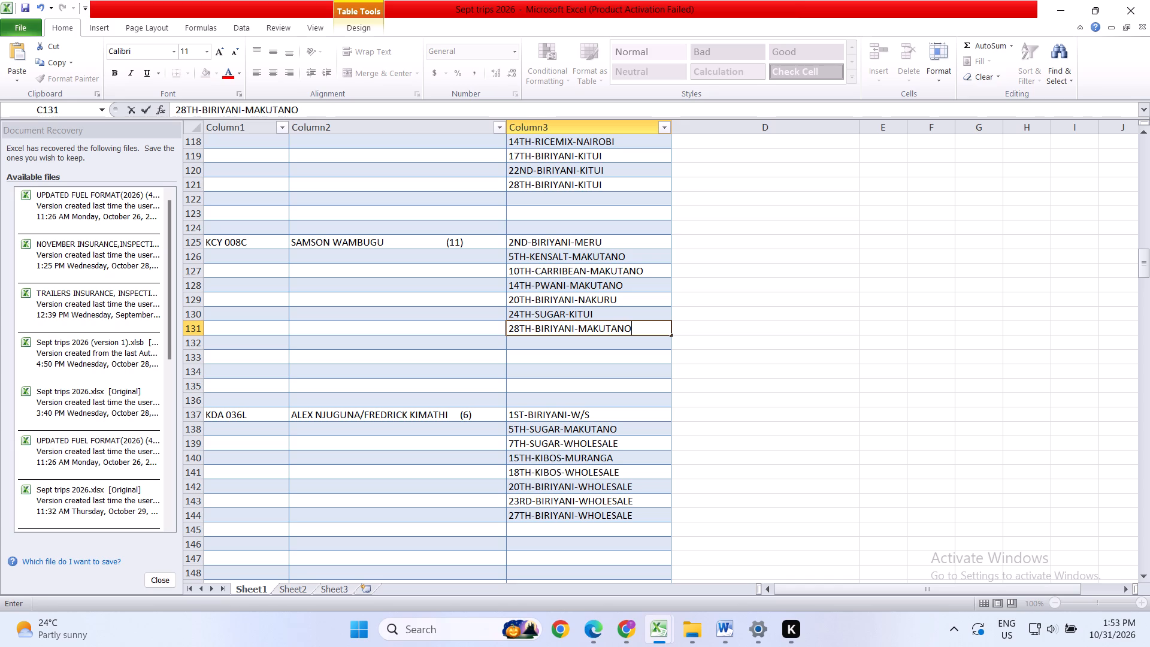
pyautogui.scroll(-1, 468, 350)
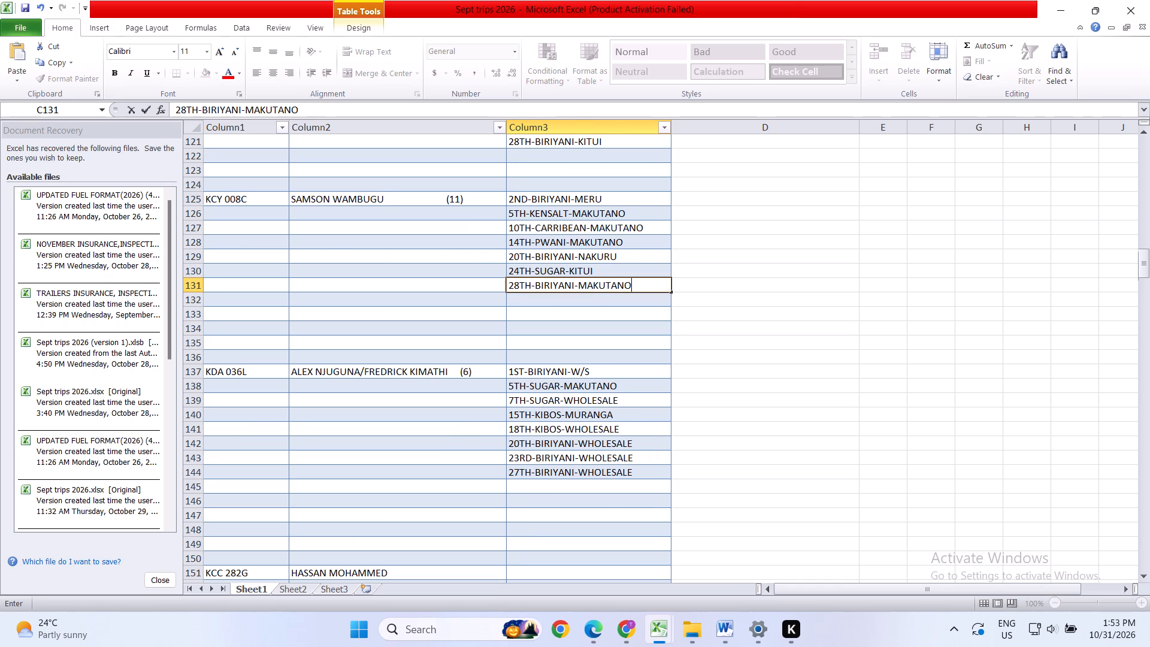
pyautogui.scroll(-15, 504, 295)
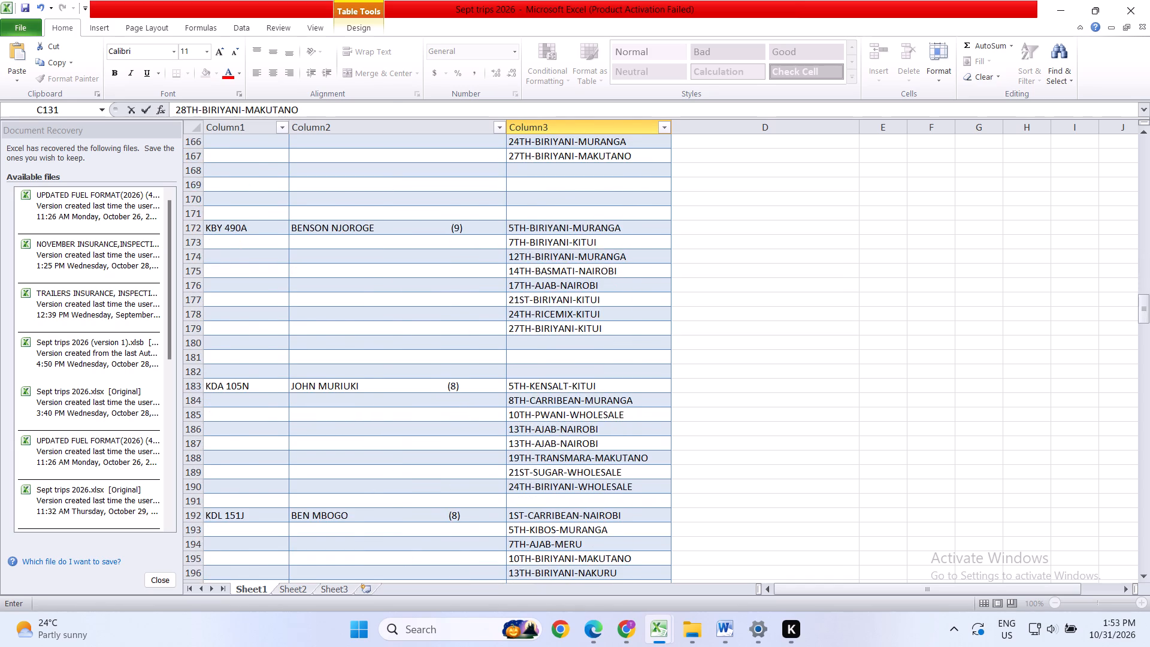
pyautogui.scroll(-20, 507, 300)
pyautogui.scroll(-7, 507, 300)
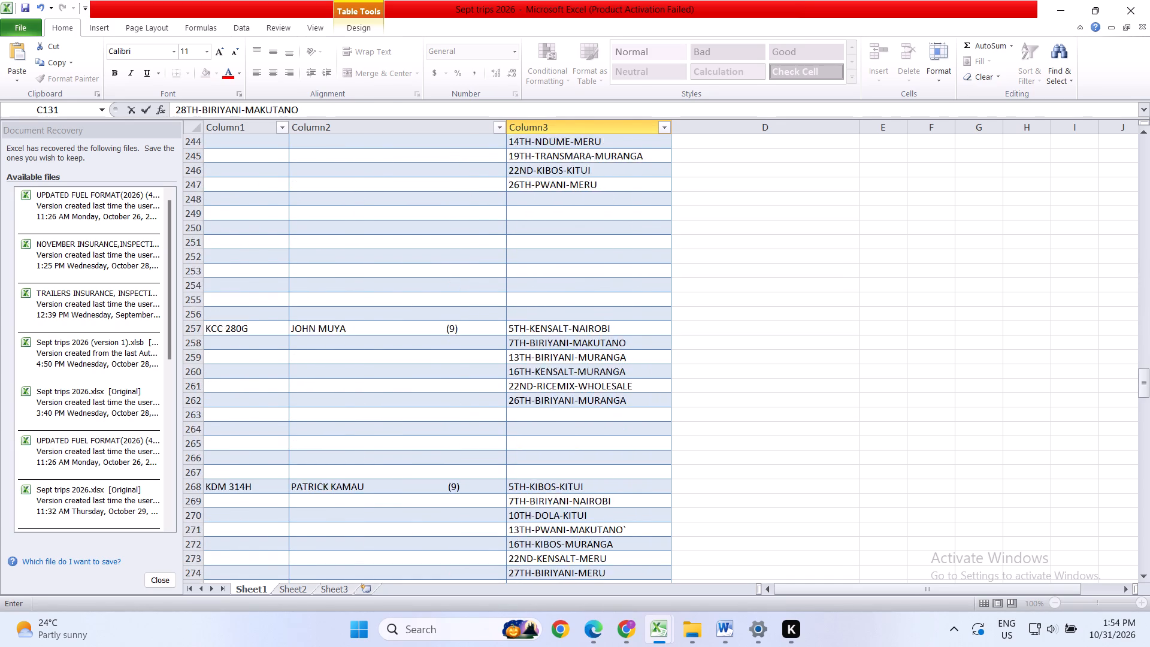
pyautogui.scroll(-20, 523, 288)
pyautogui.scroll(-11, 523, 288)
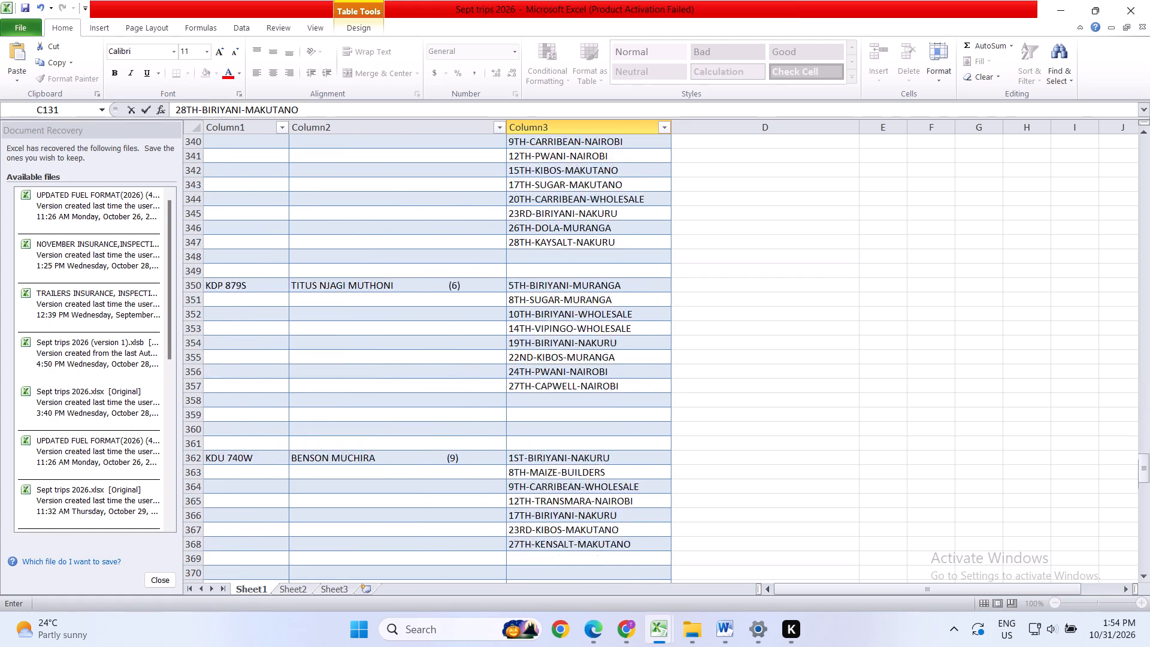
pyautogui.scroll(-15, 523, 287)
pyautogui.scroll(1, 523, 287)
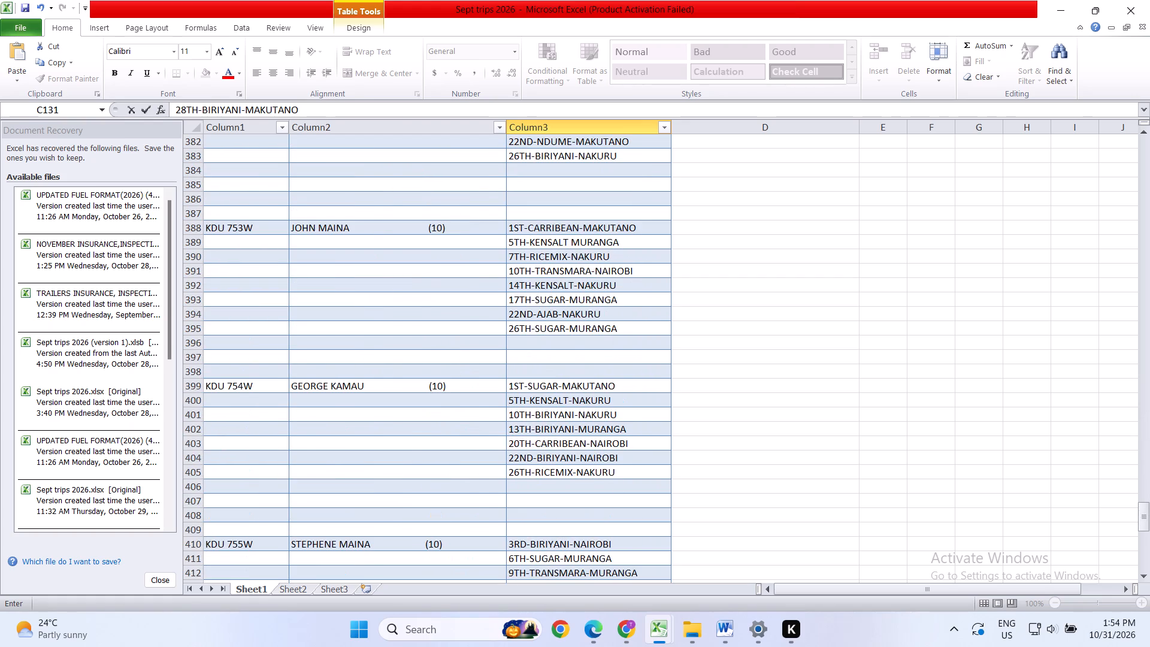
pyautogui.doubleClick(528, 339)
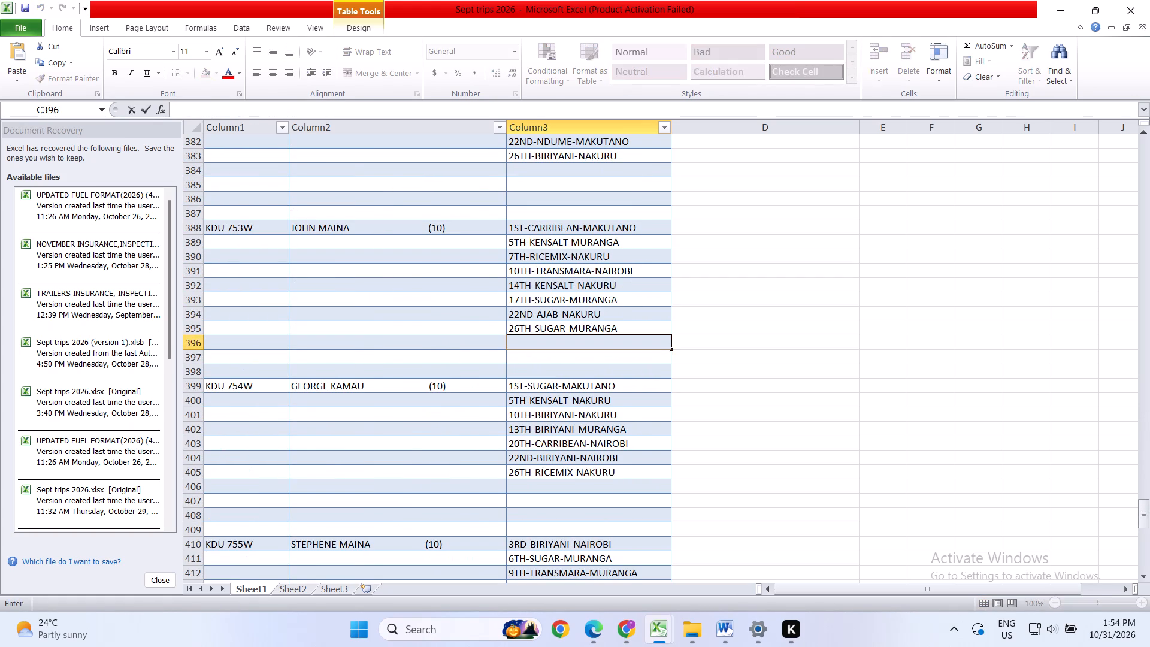
pyautogui.write('28TH-')
pyautogui.write('SUGAR')
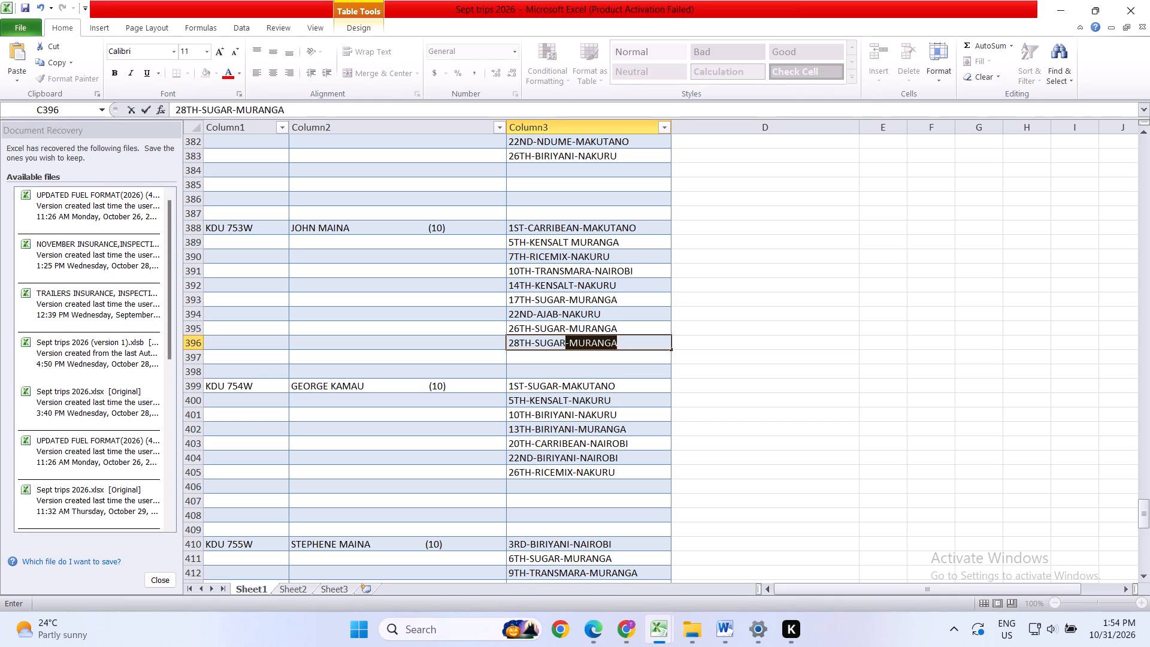
pyautogui.write('-MAKUTANO')
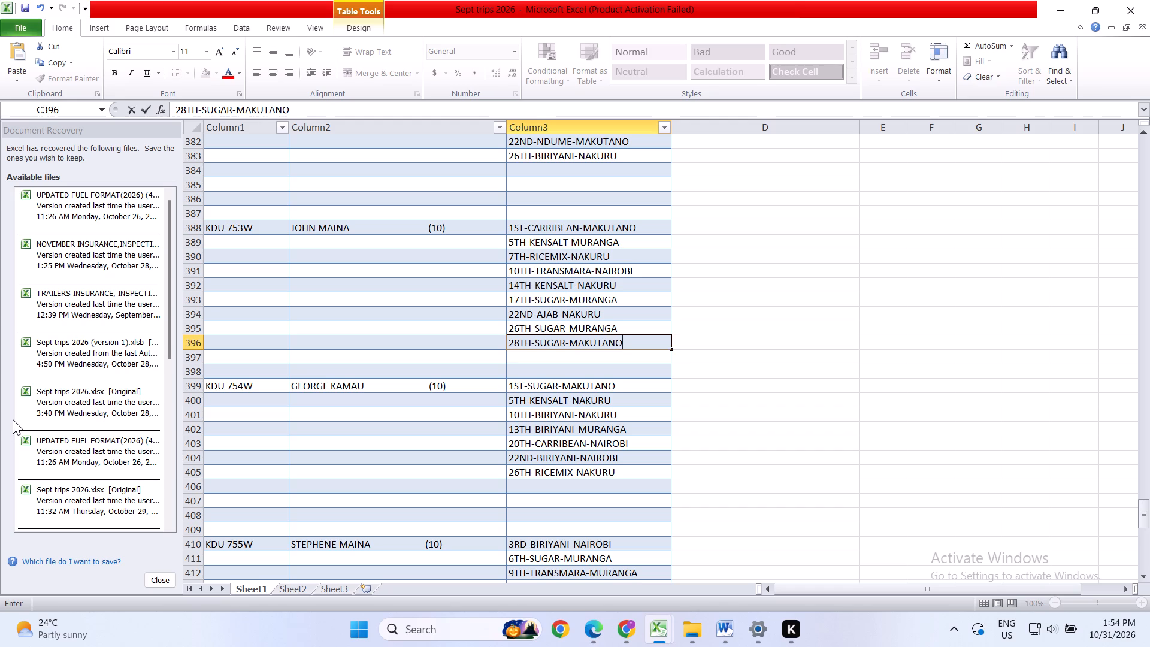
pyautogui.scroll(-8, 446, 385)
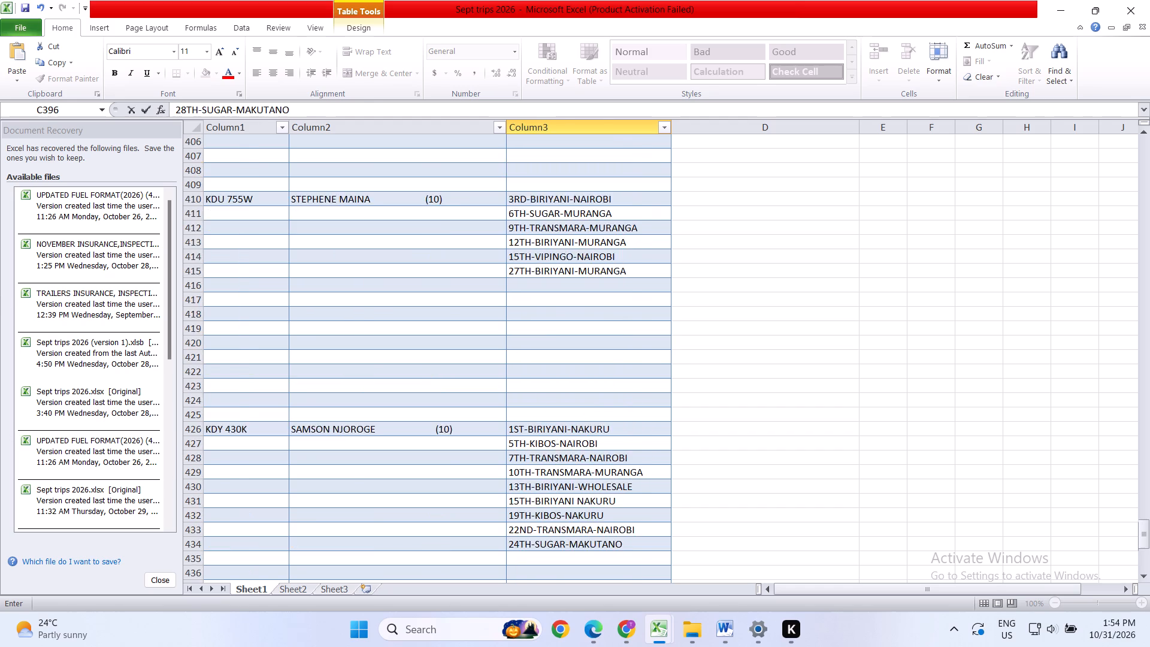
pyautogui.scroll(-17, 447, 395)
pyautogui.scroll(11, 447, 395)
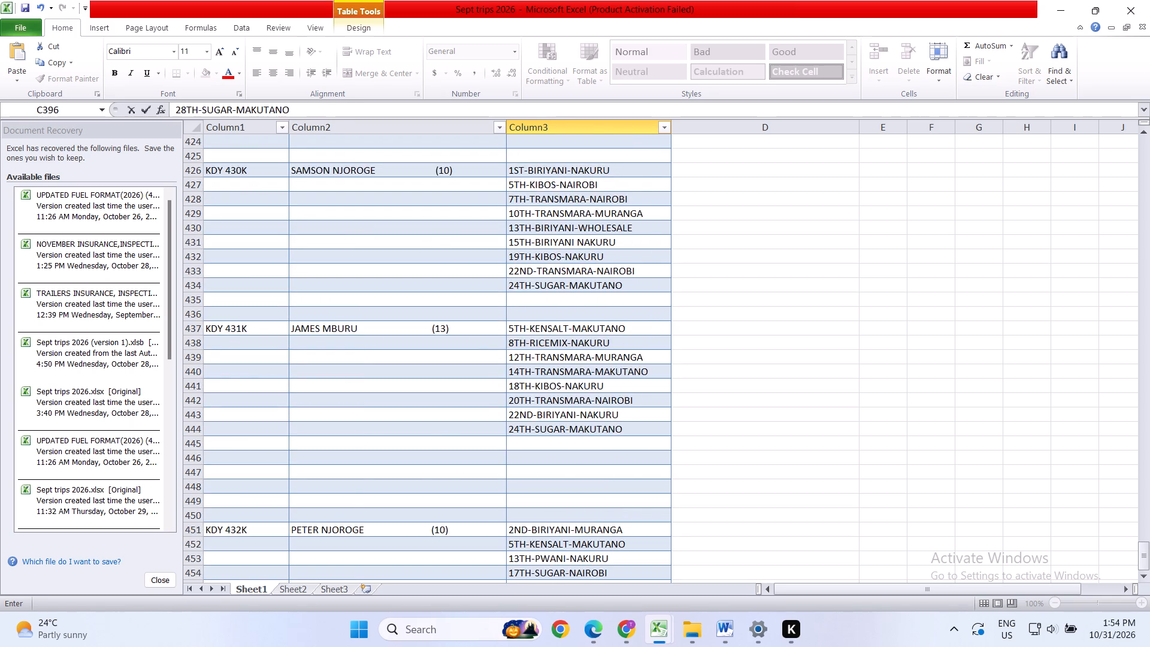
pyautogui.scroll(20, 447, 395)
pyautogui.scroll(4, 447, 395)
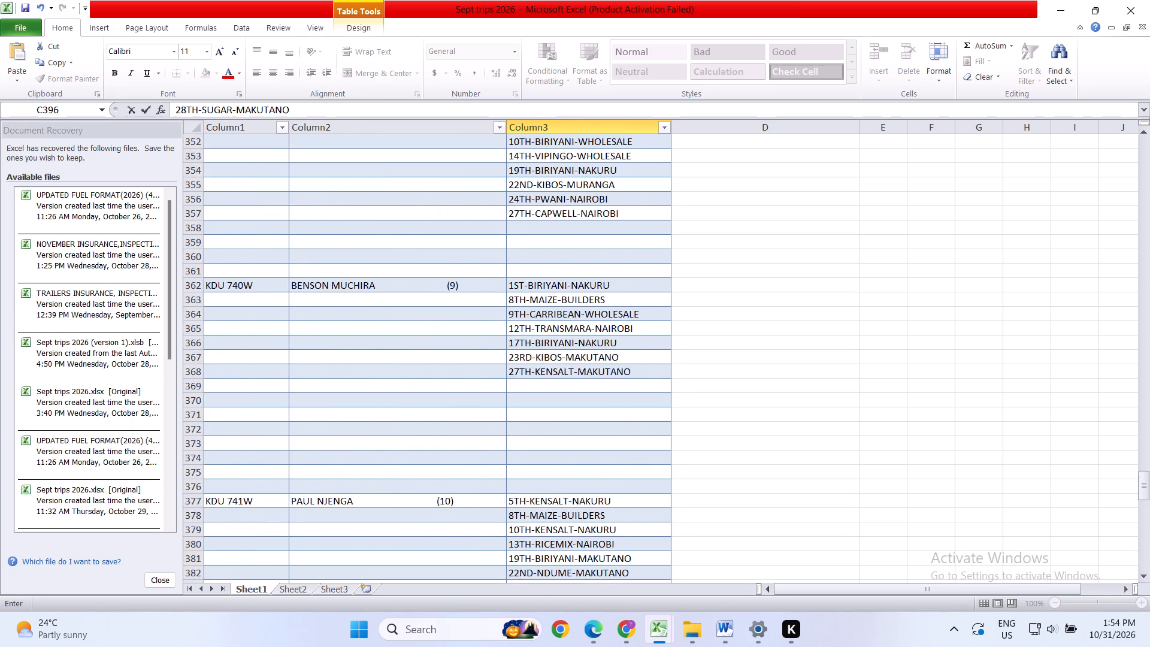
pyautogui.scroll(20, 447, 395)
pyautogui.scroll(10, 447, 395)
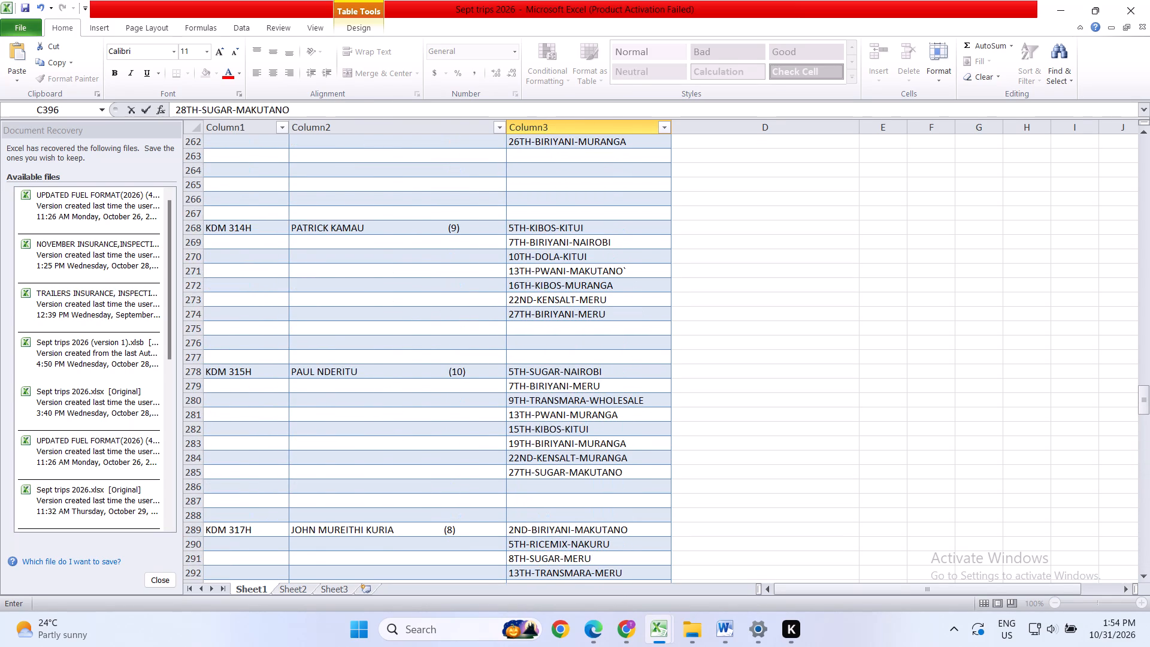
pyautogui.scroll(1, 447, 395)
pyautogui.scroll(-4, 447, 395)
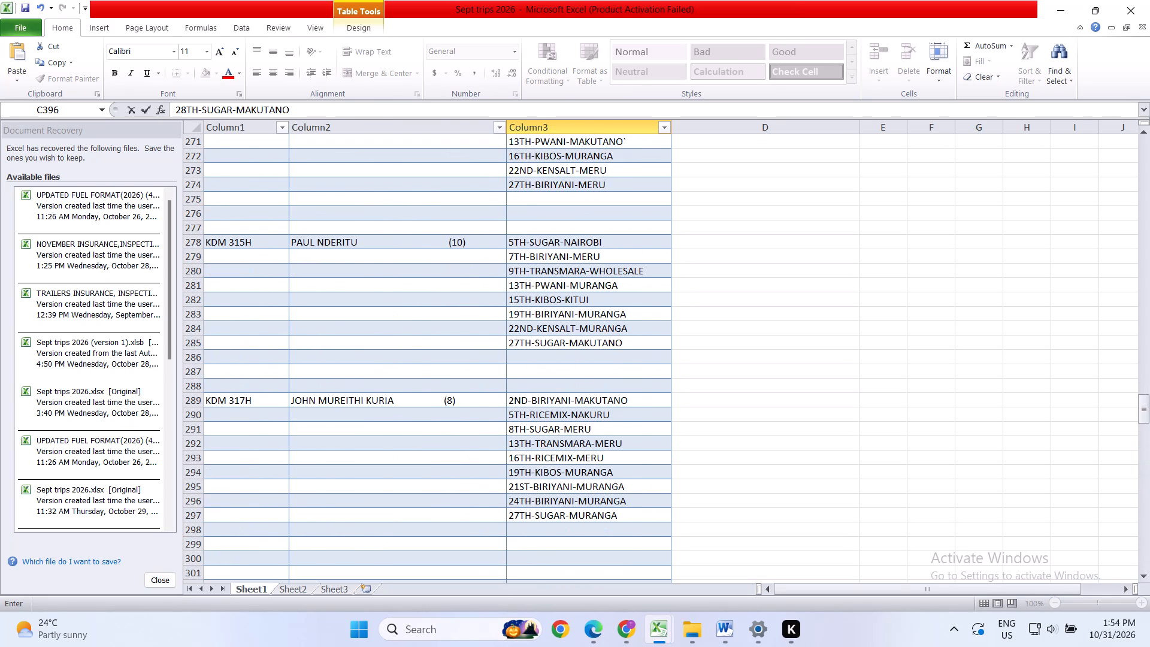
pyautogui.scroll(-3, 447, 395)
pyautogui.scroll(14, 447, 395)
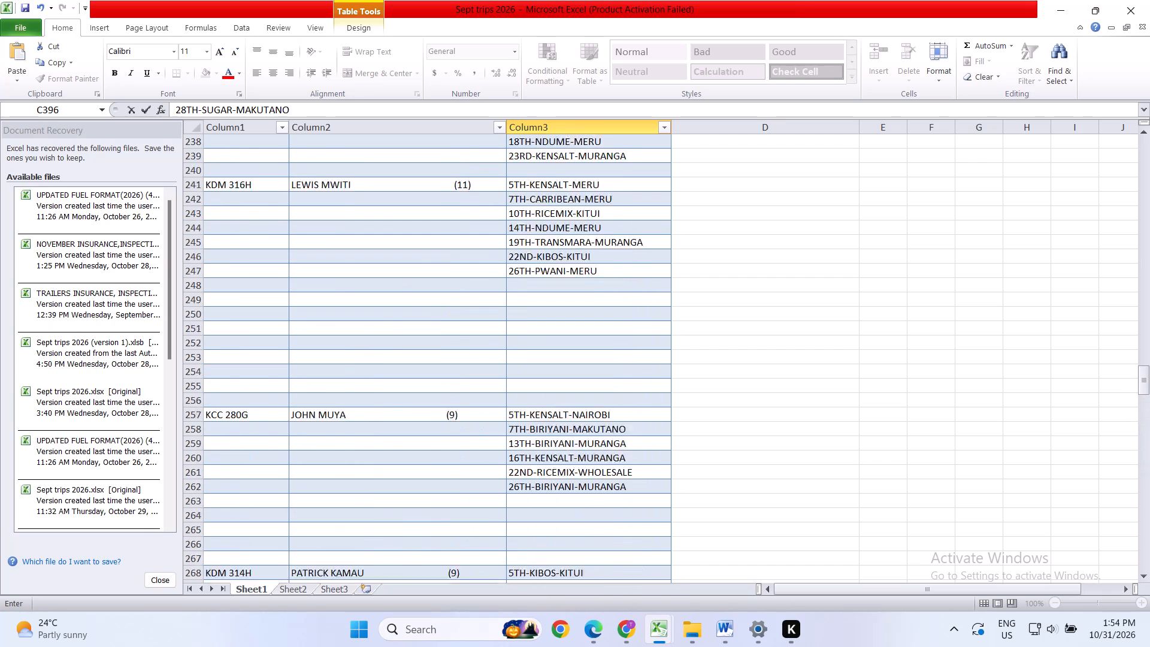
pyautogui.scroll(19, 447, 395)
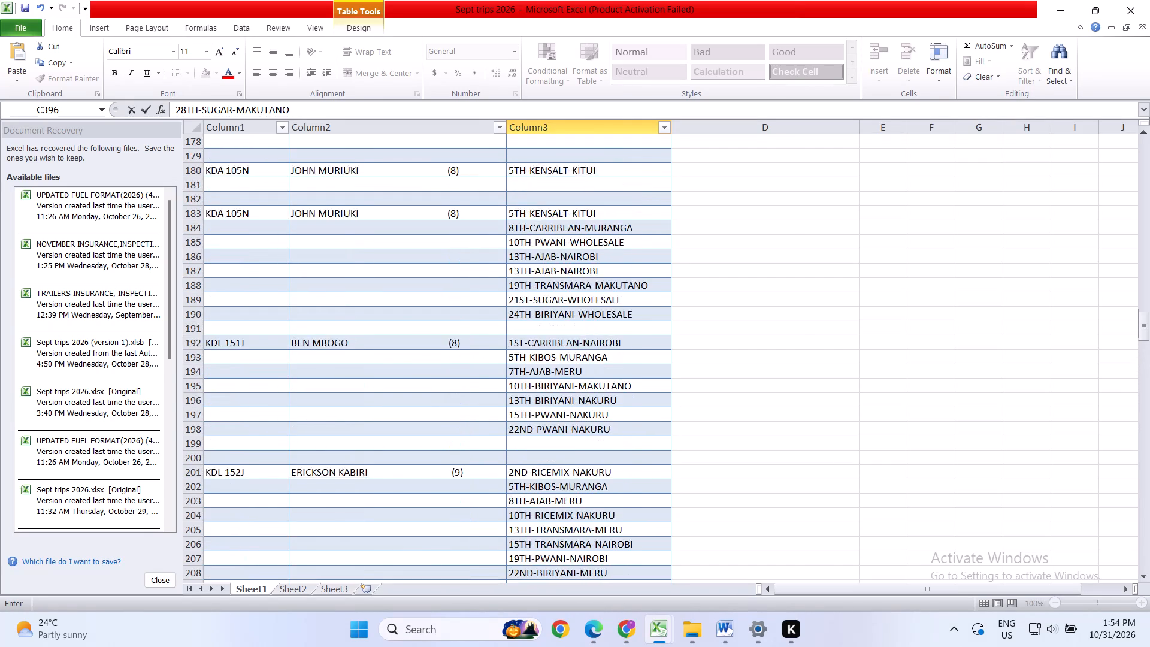
pyautogui.scroll(14, 447, 395)
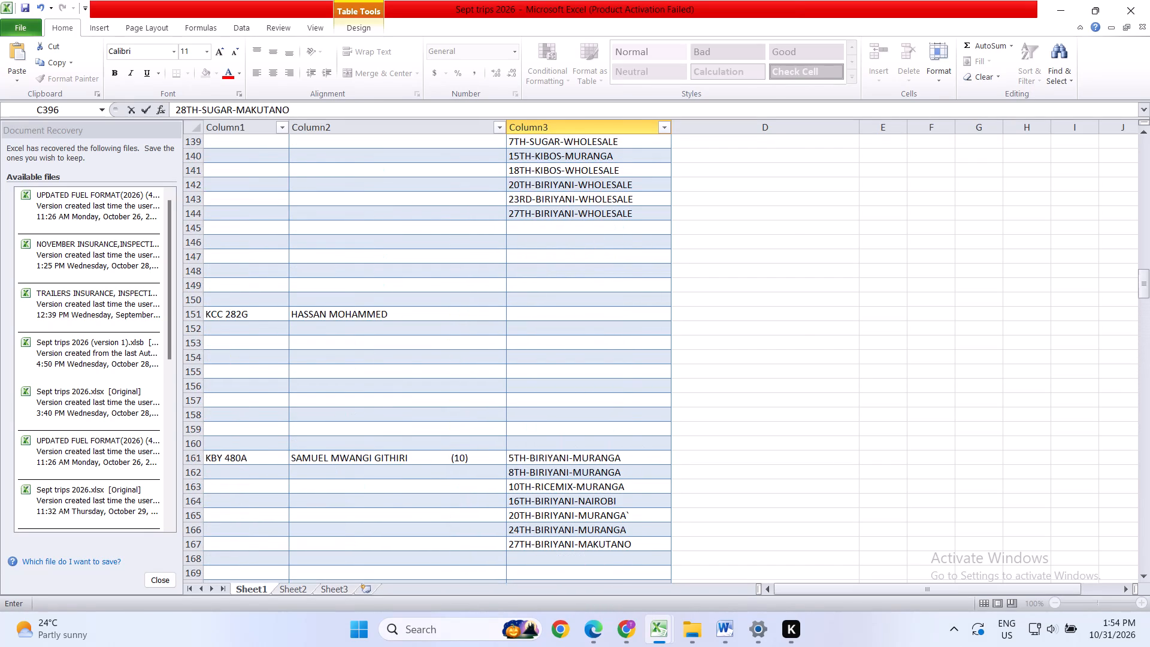
pyautogui.scroll(7, 447, 395)
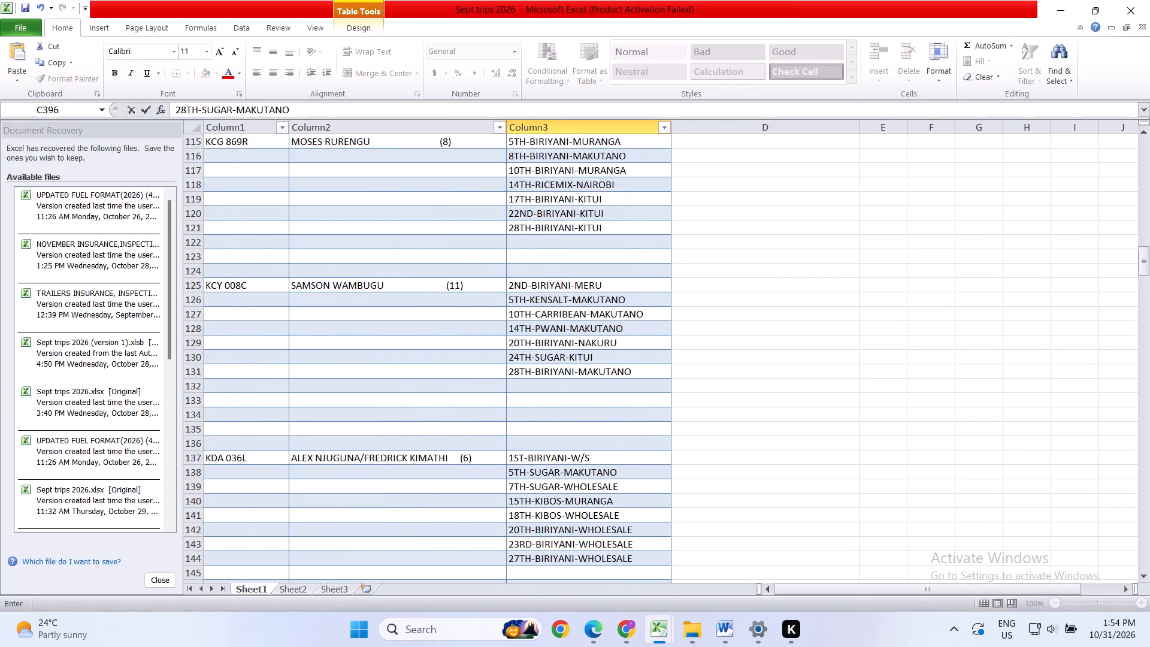
pyautogui.scroll(16, 447, 395)
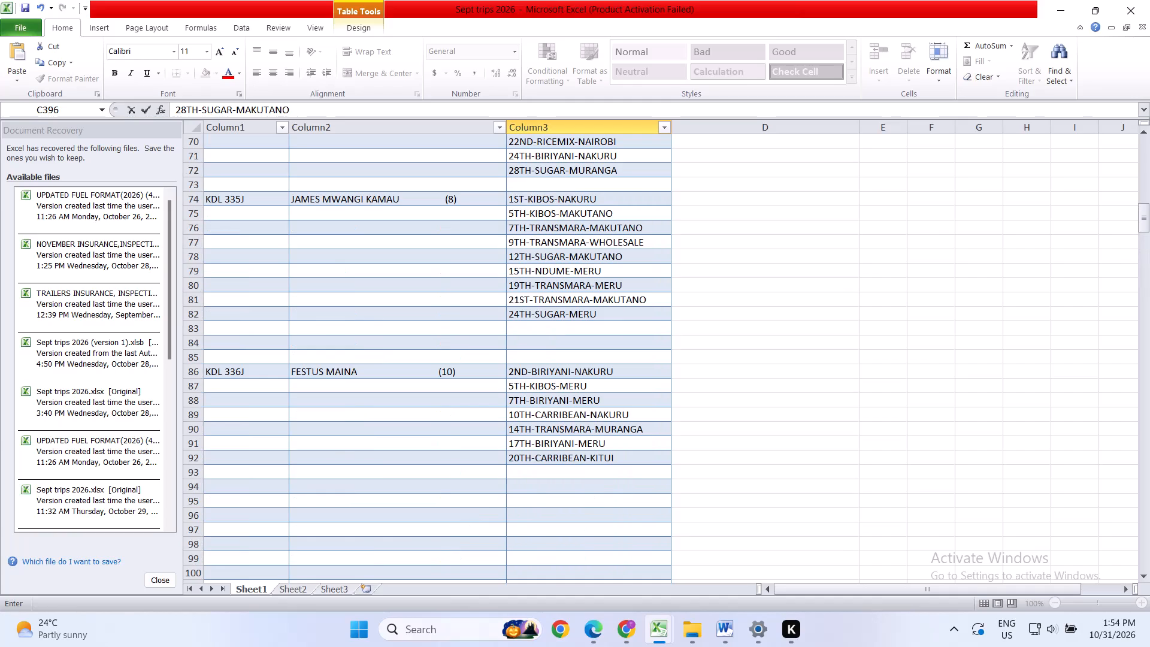
pyautogui.doubleClick(566, 324)
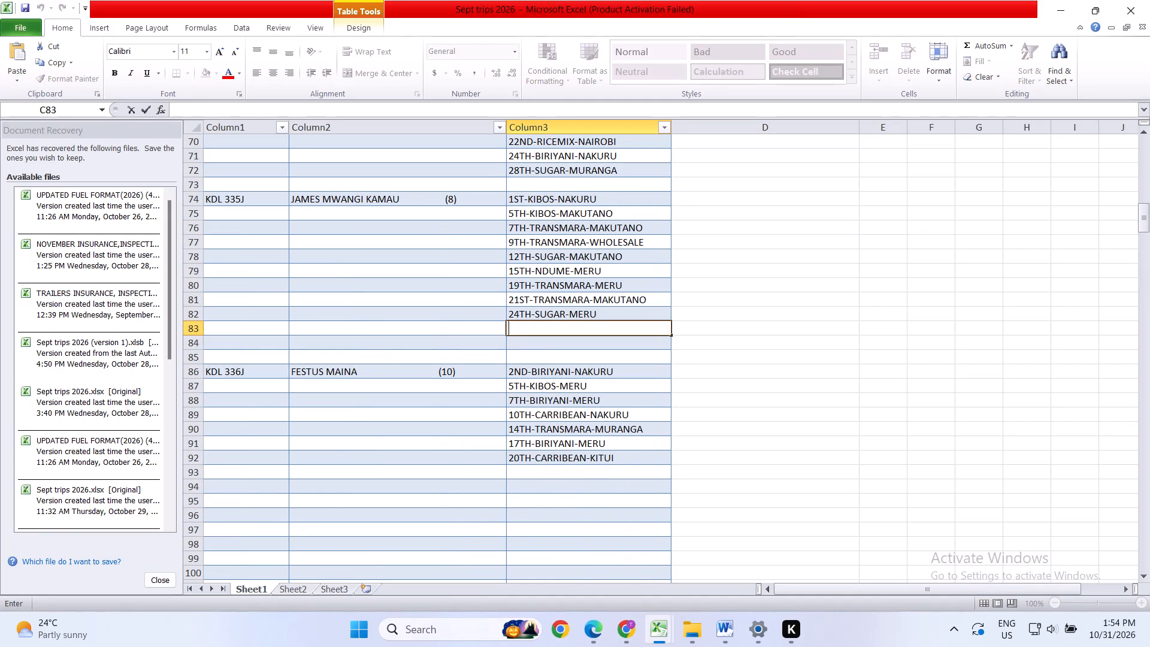
pyautogui.write('28TH-SUGAR')
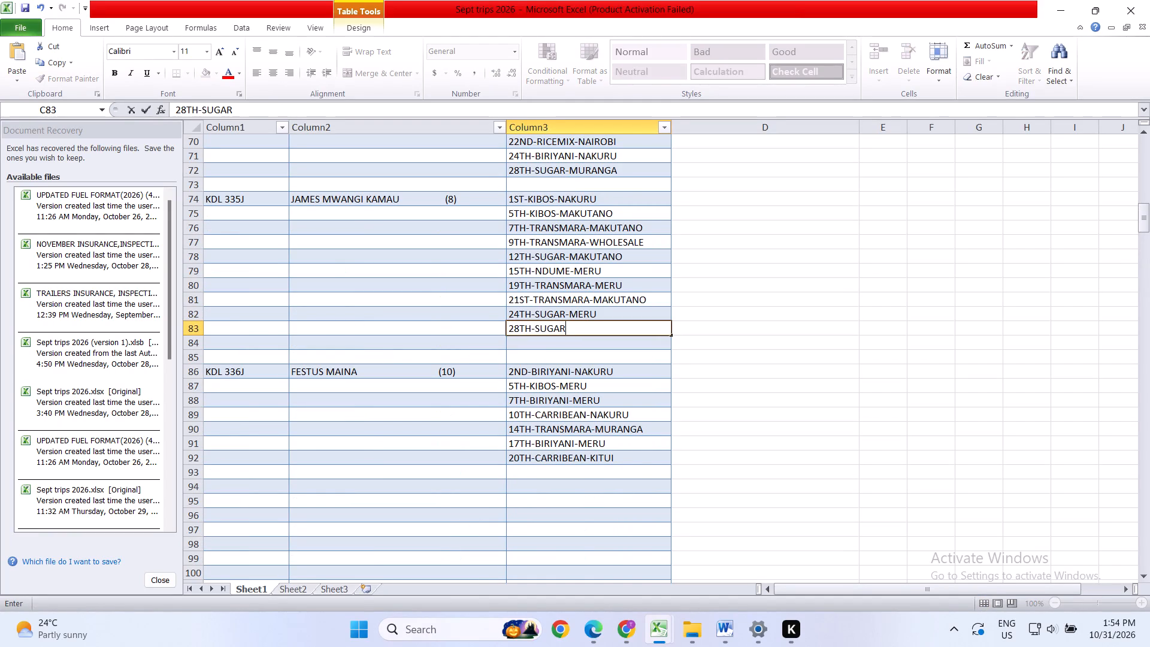
pyautogui.write('-MERU')
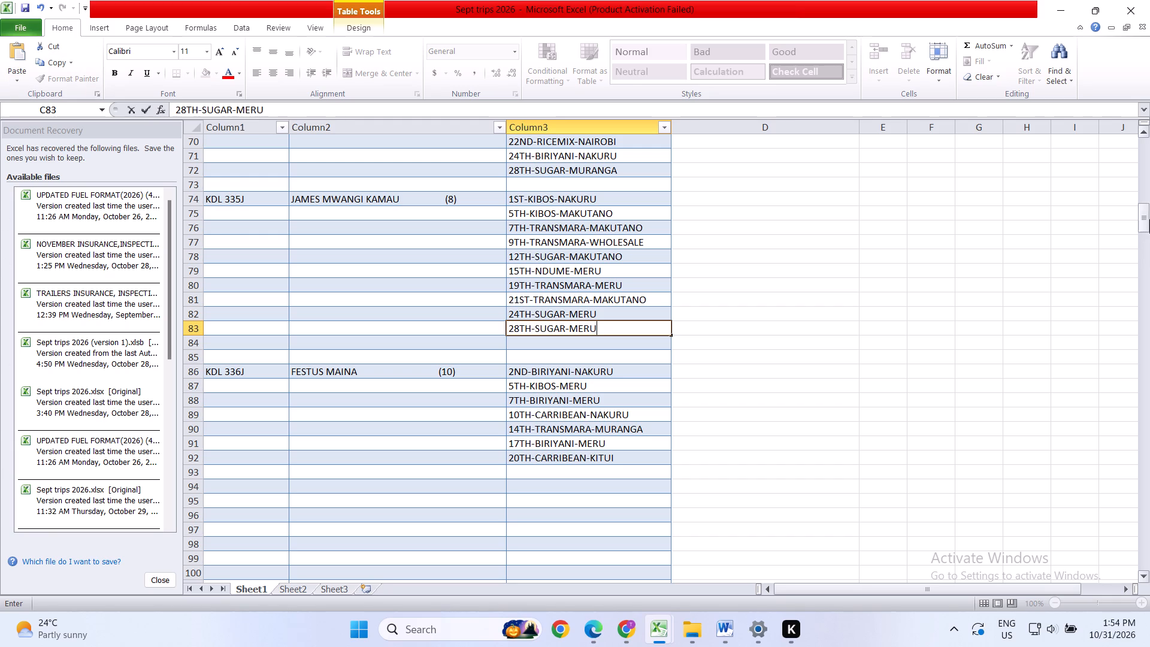
pyautogui.moveTo(1142, 216); pyautogui.dragTo(1139, 355)
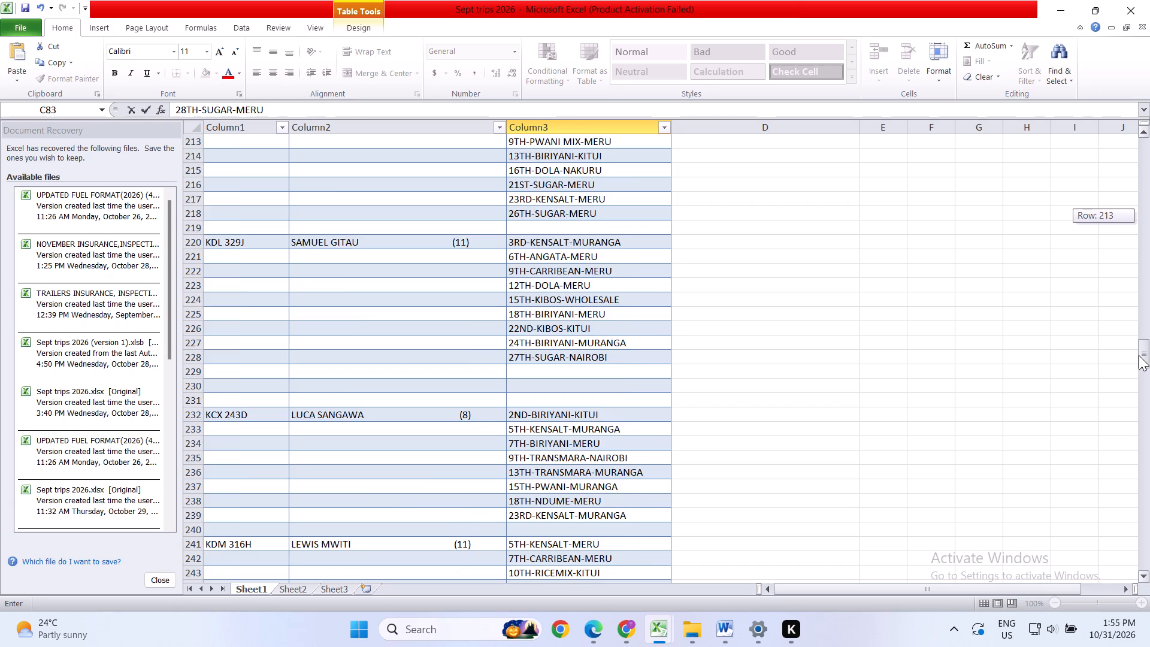
pyautogui.moveTo(1139, 355); pyautogui.dragTo(1140, 332)
pyautogui.scroll(4, 355, 259)
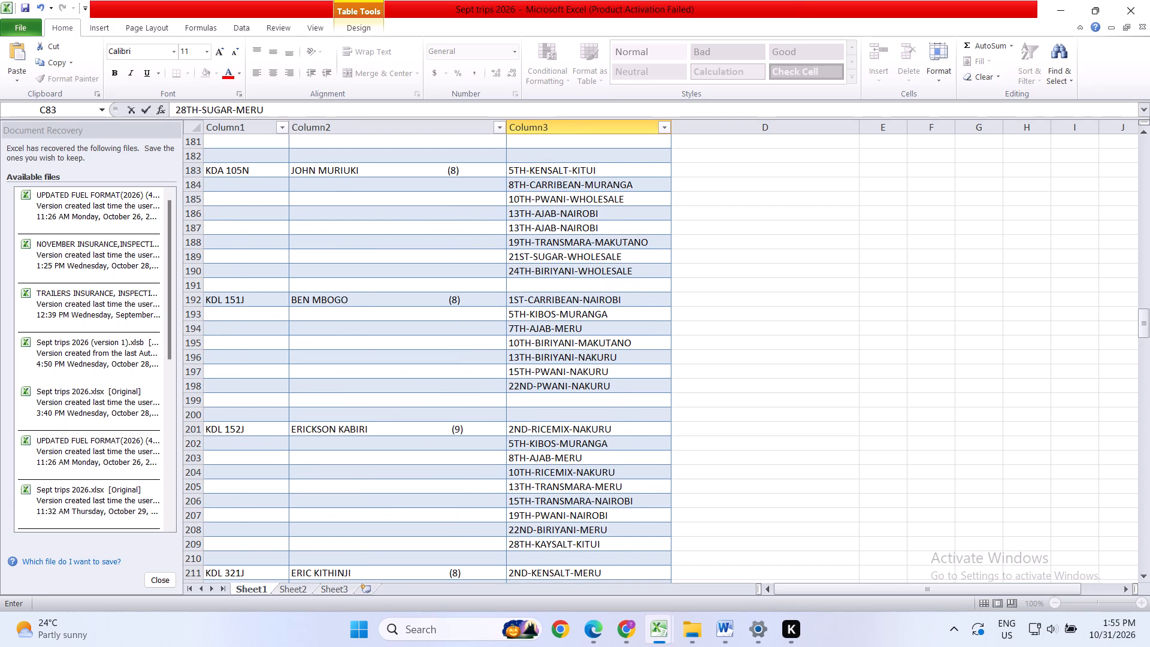
pyautogui.doubleClick(529, 400)
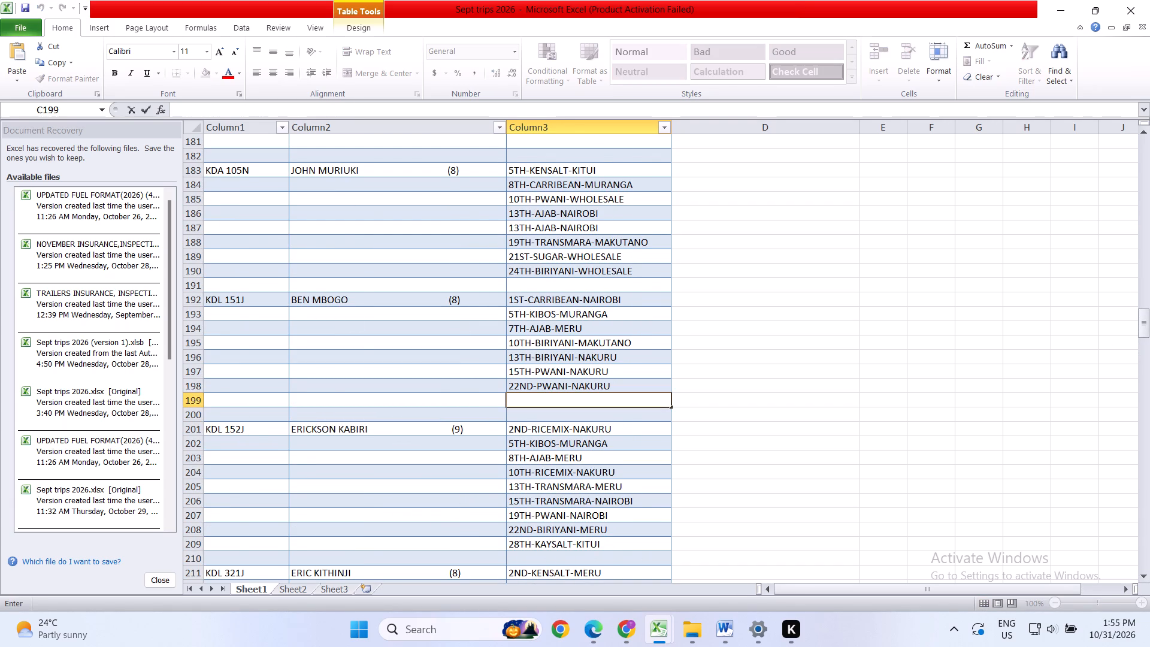
pyautogui.write('28TH')
pyautogui.write('-SUGAR')
pyautogui.press('-')
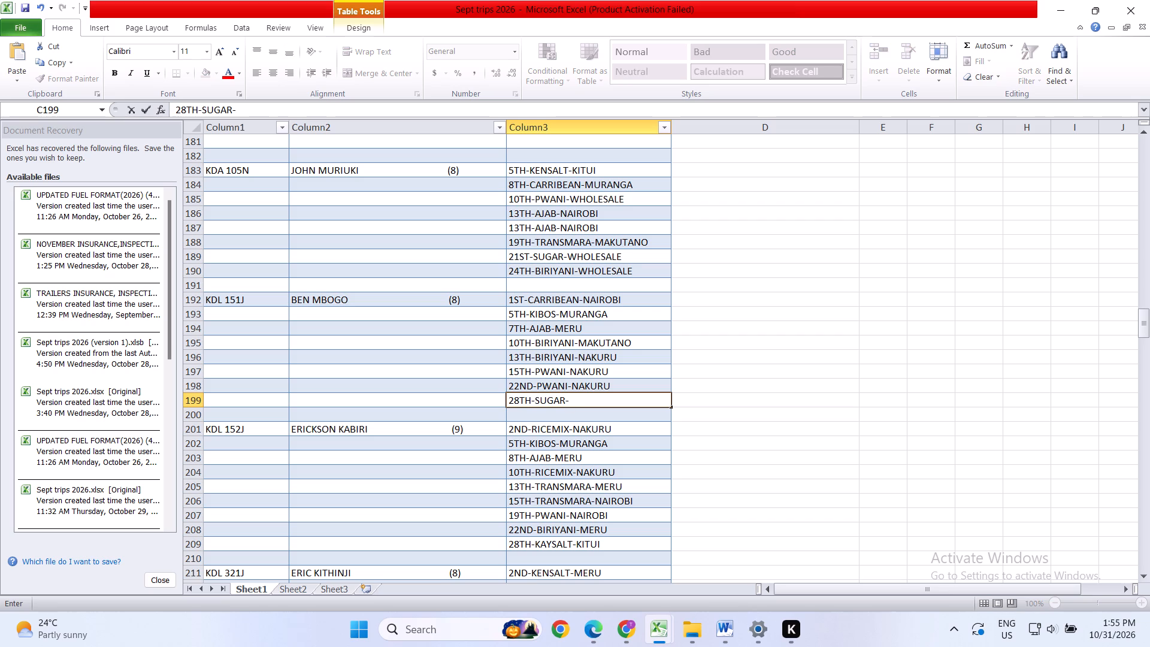
pyautogui.write('MERU')
pyautogui.scroll(-18, 434, 424)
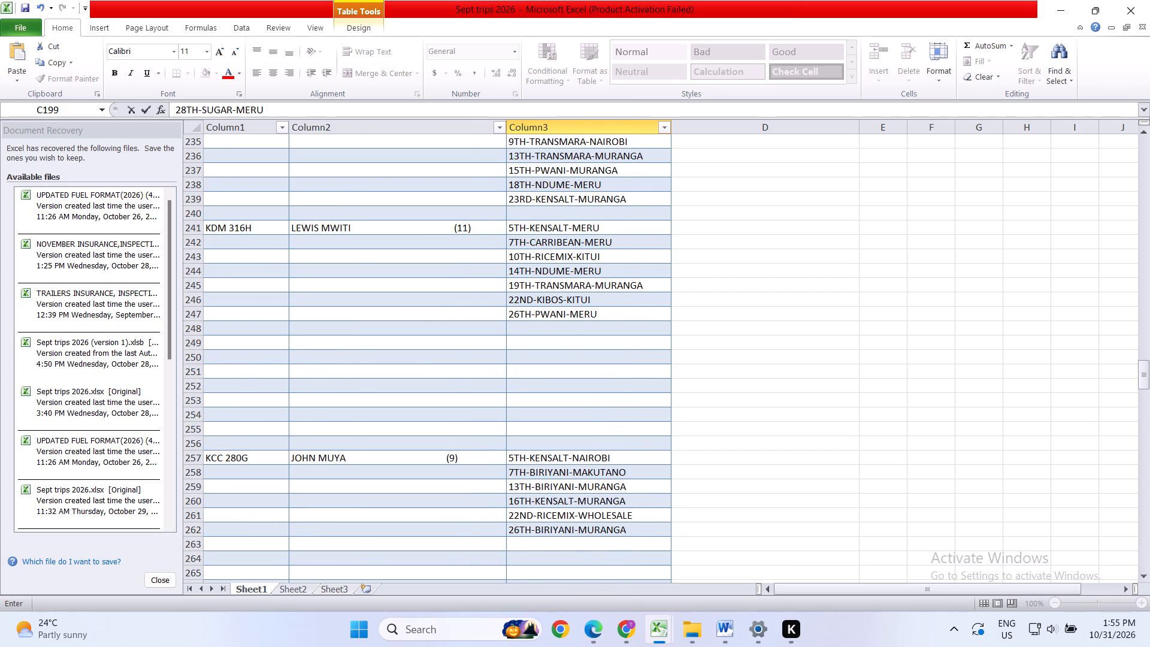
pyautogui.scroll(-17, 450, 434)
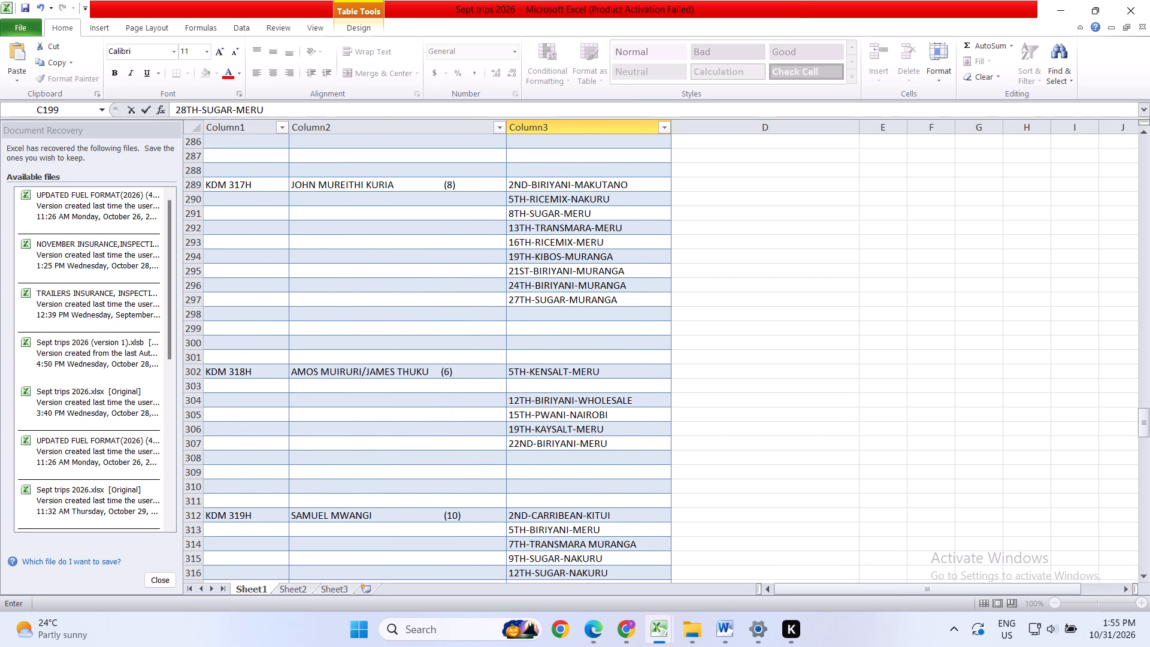
pyautogui.doubleClick(537, 458)
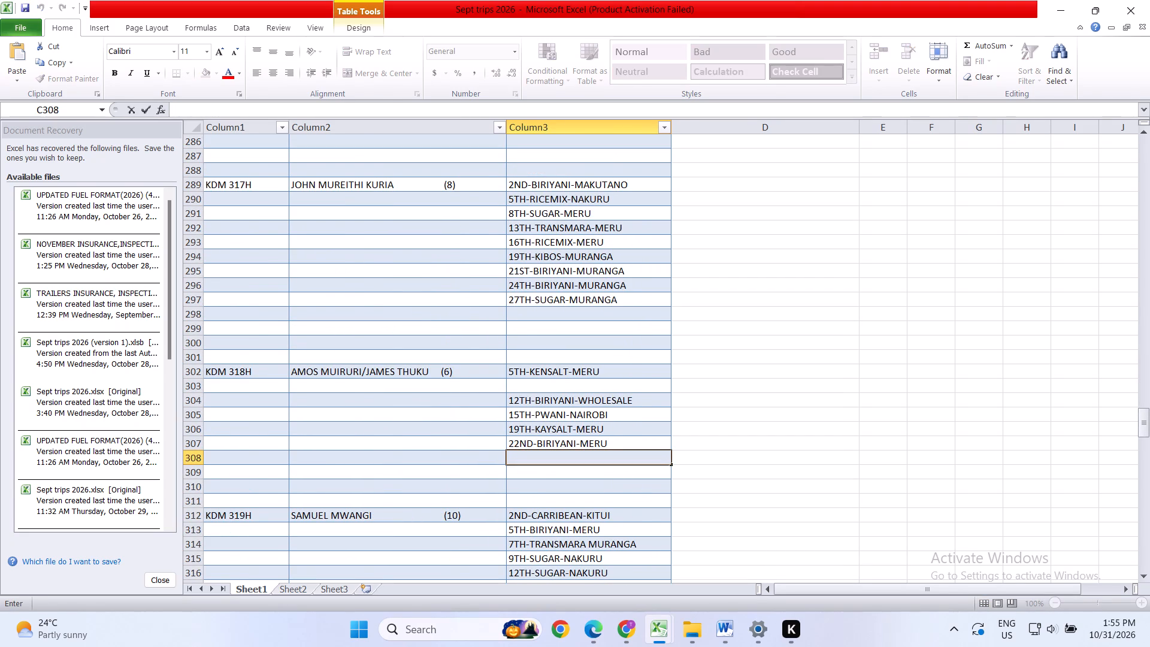
pyautogui.write('28TH')
pyautogui.write('-BIRI')
pyautogui.write('YANI')
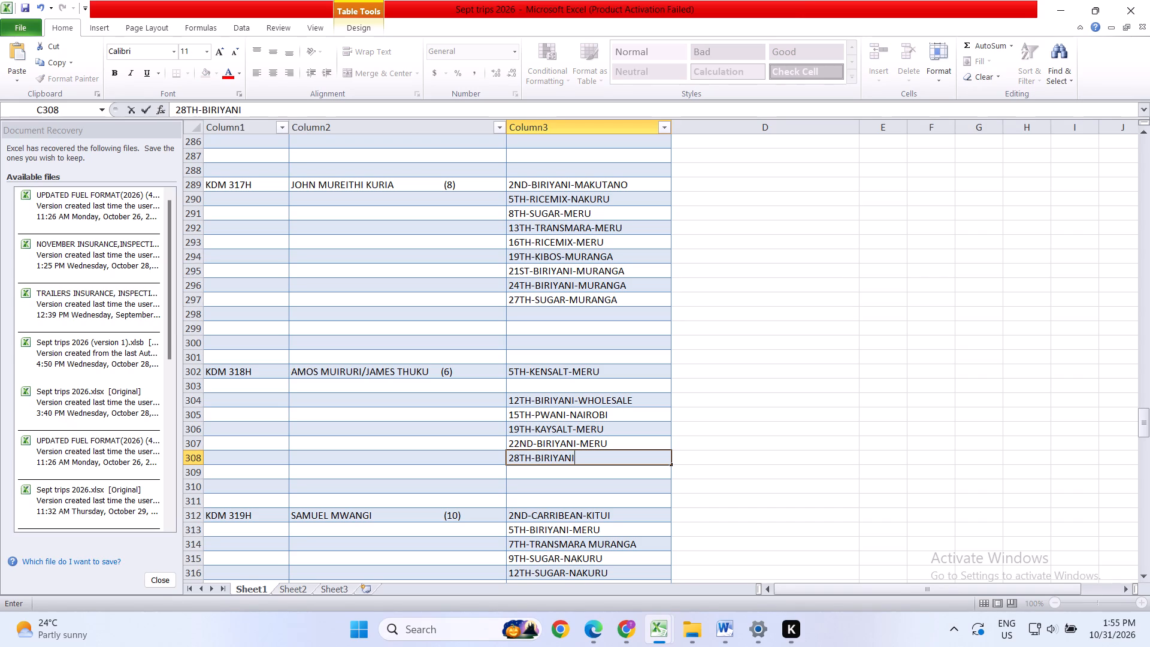
pyautogui.write('-MERU')
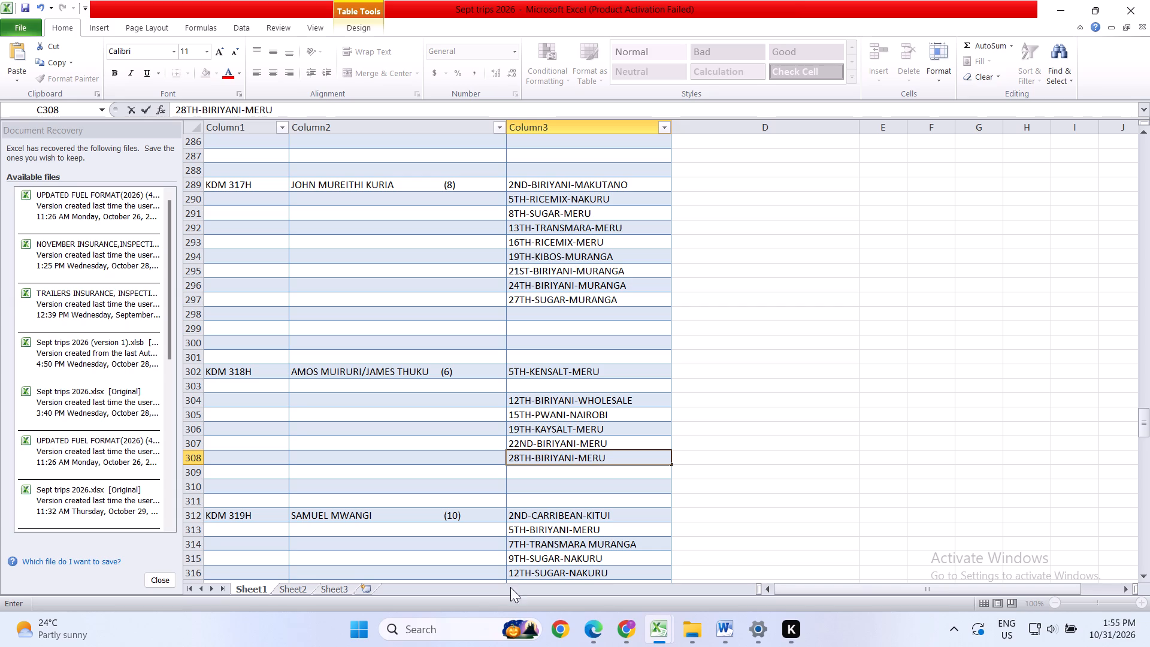
pyautogui.click(618, 386)
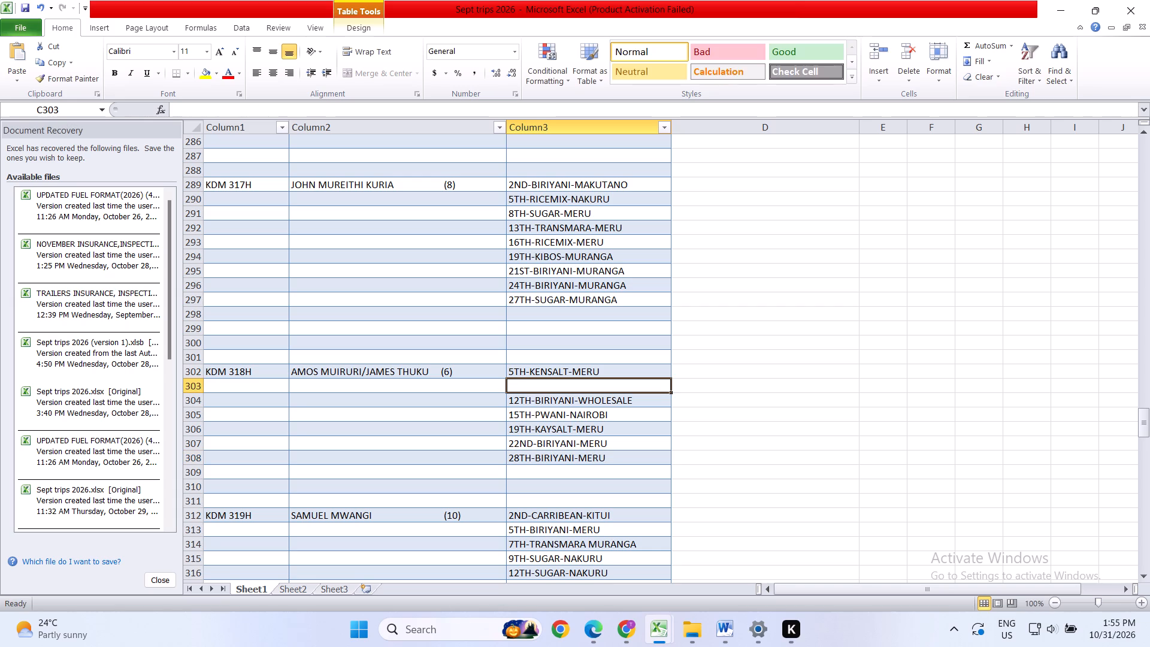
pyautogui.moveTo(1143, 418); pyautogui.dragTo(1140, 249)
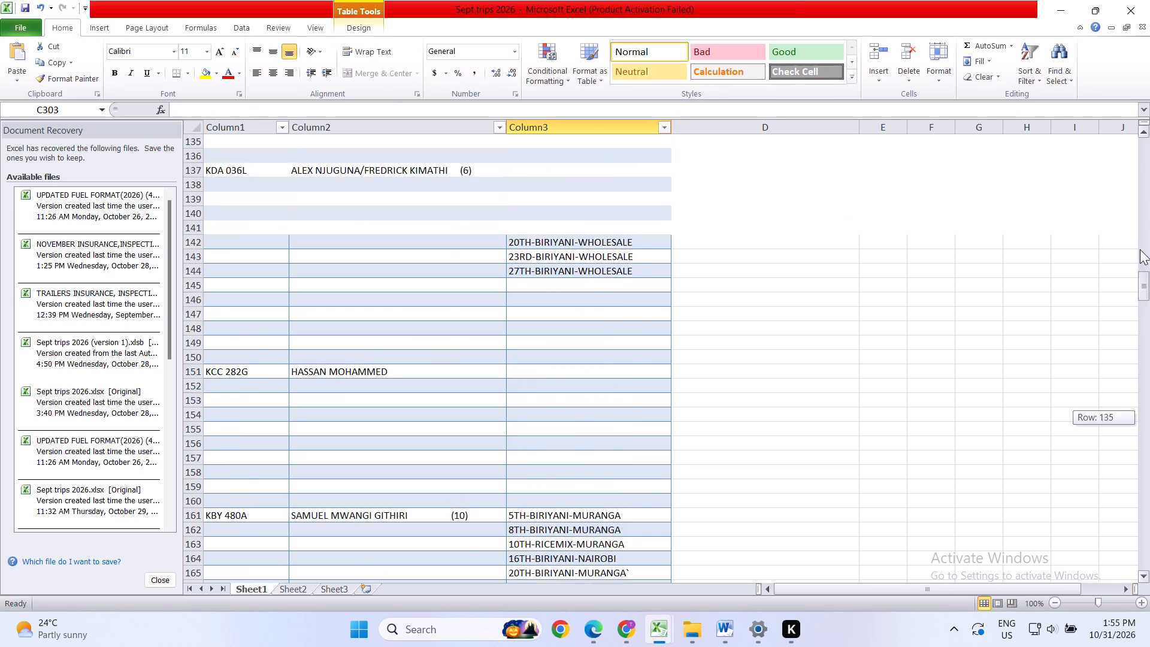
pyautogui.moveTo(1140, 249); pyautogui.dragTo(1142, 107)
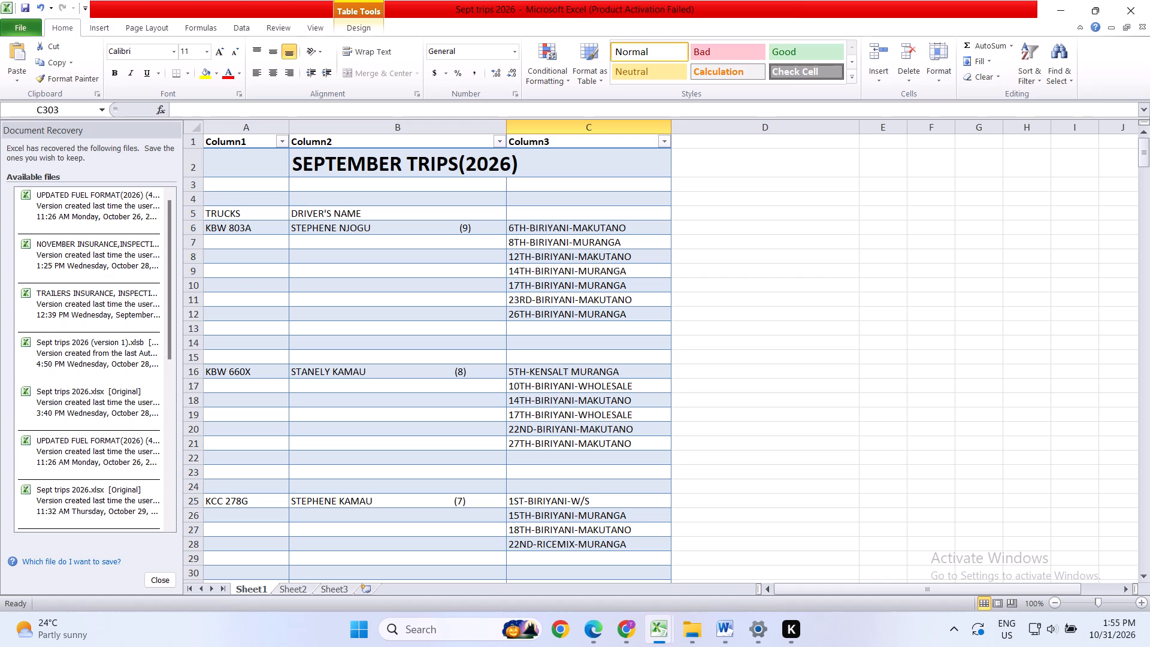
pyautogui.doubleClick(530, 328)
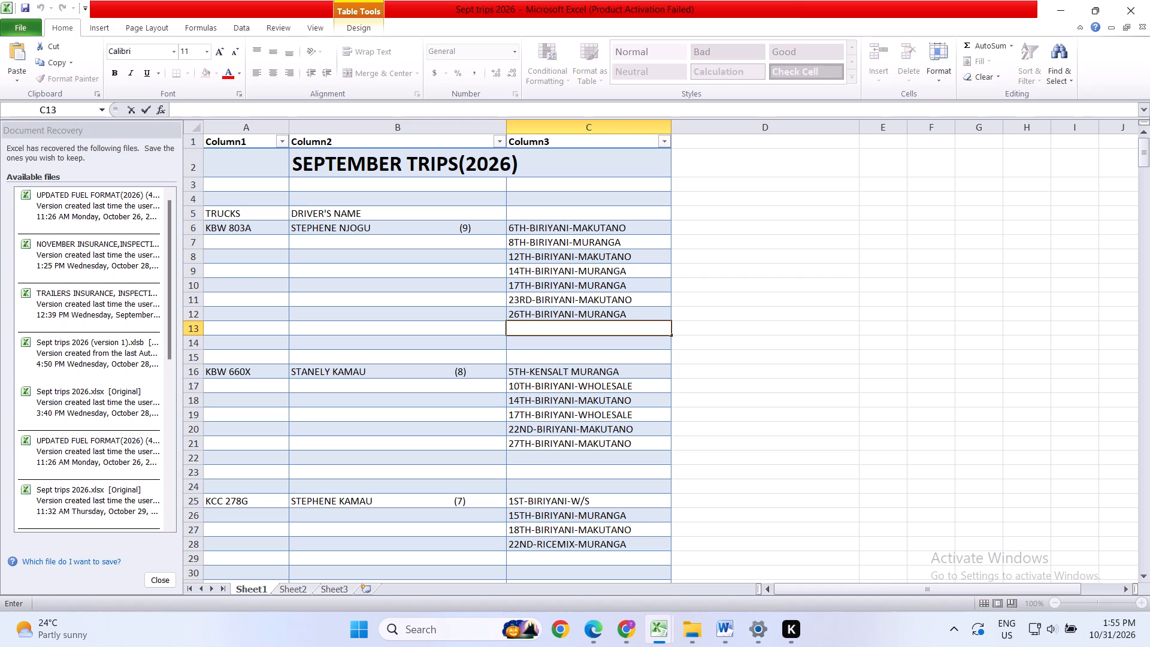
pyautogui.write('28TH')
pyautogui.write('-BIRIYANI')
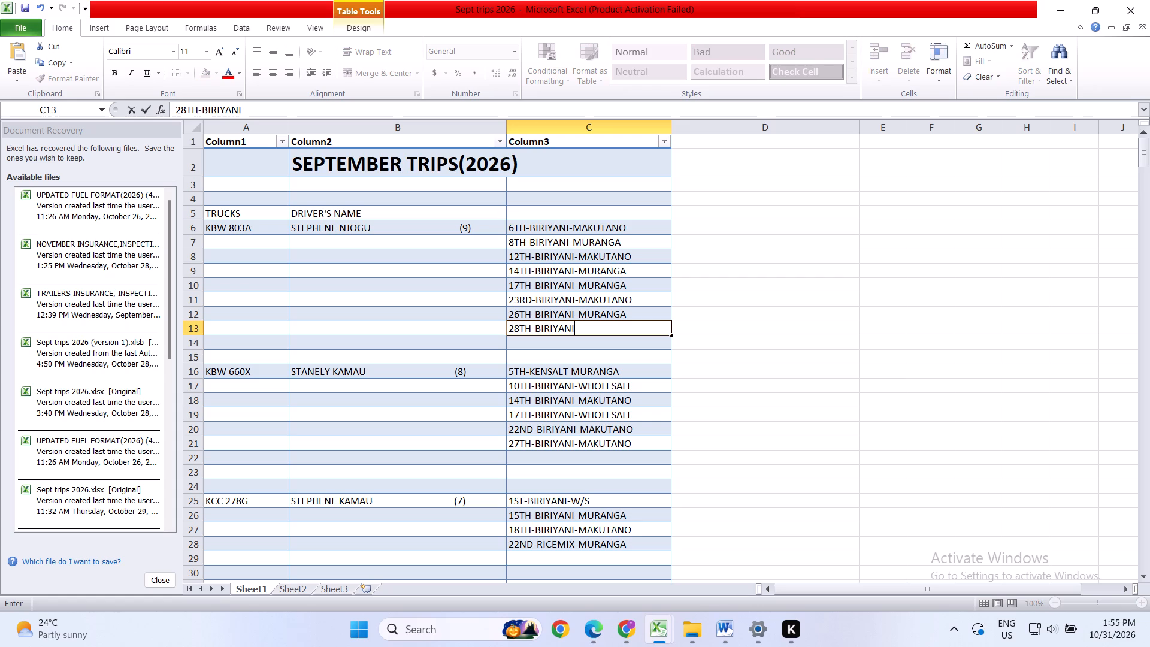
pyautogui.write('-NAIROBI')
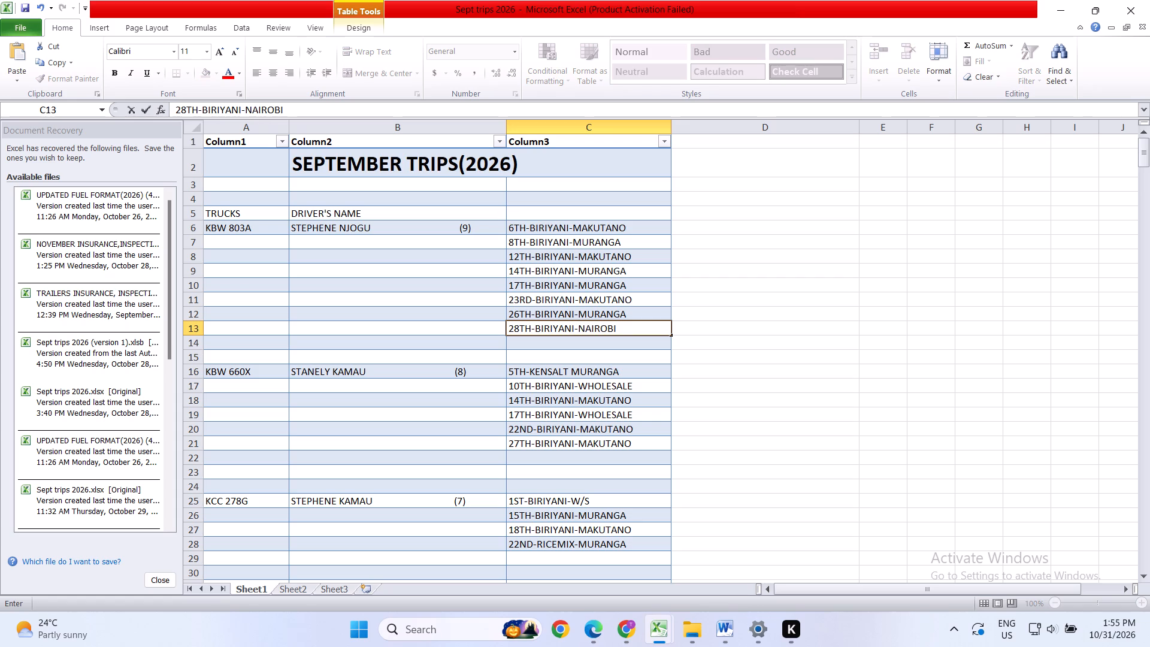
pyautogui.scroll(-1, 467, 338)
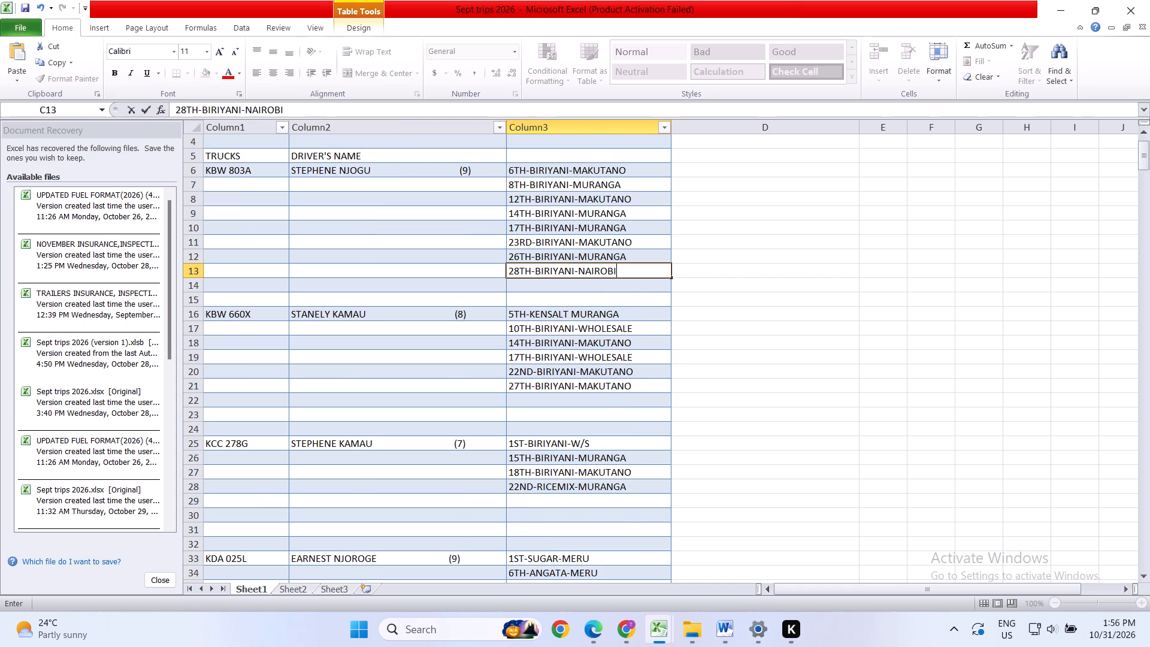
pyautogui.scroll(-12, 469, 338)
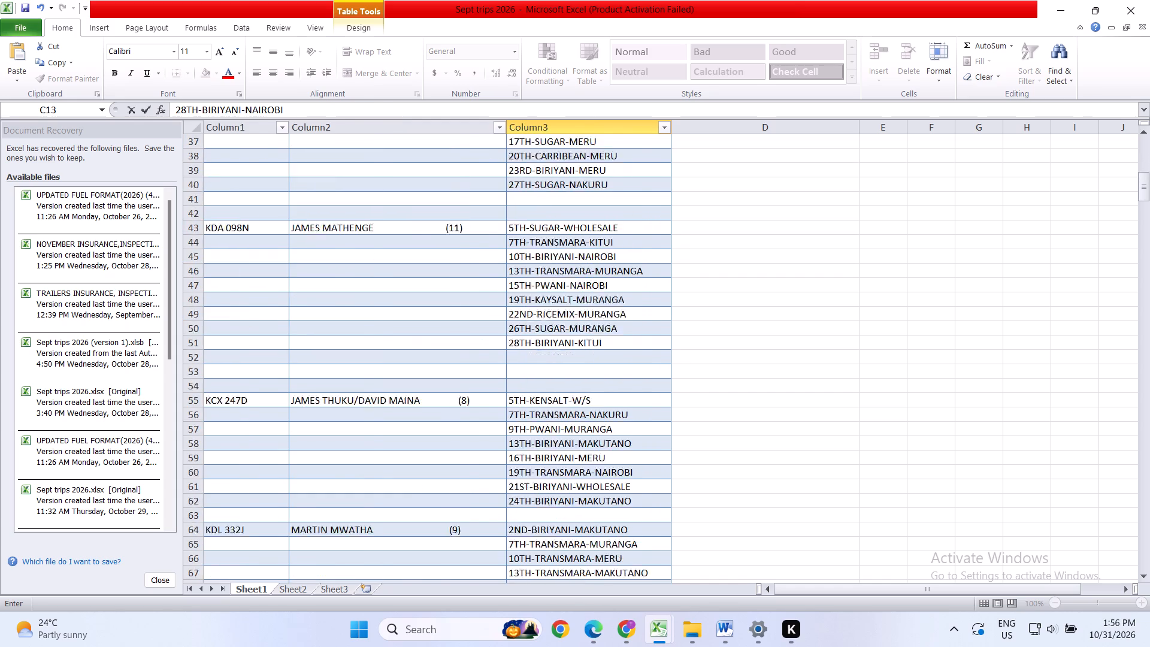
pyautogui.scroll(-1, 468, 340)
pyautogui.moveTo(625, 434); pyautogui.dragTo(426, 442)
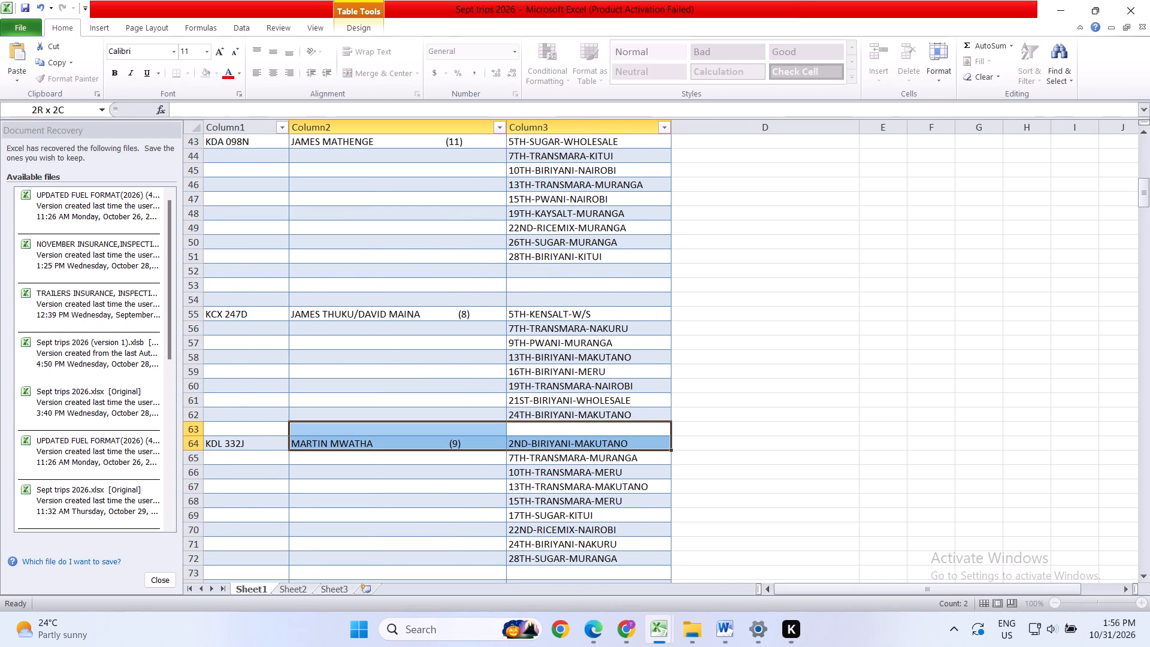
pyautogui.moveTo(426, 442); pyautogui.dragTo(207, 449)
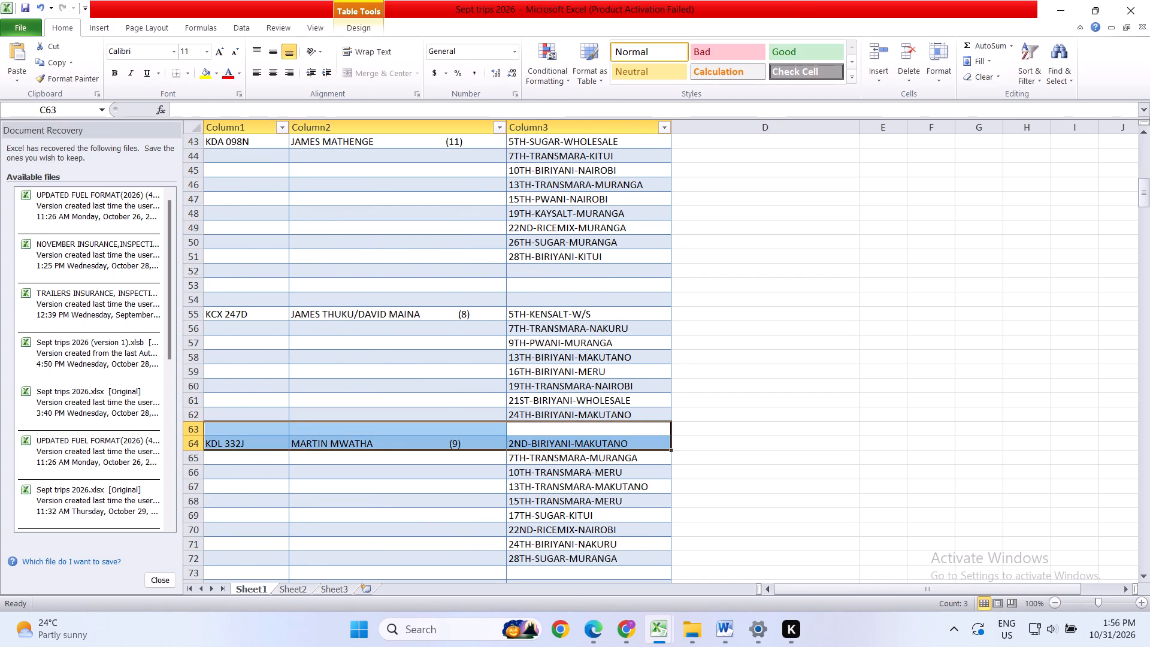
pyautogui.rightClick(386, 442)
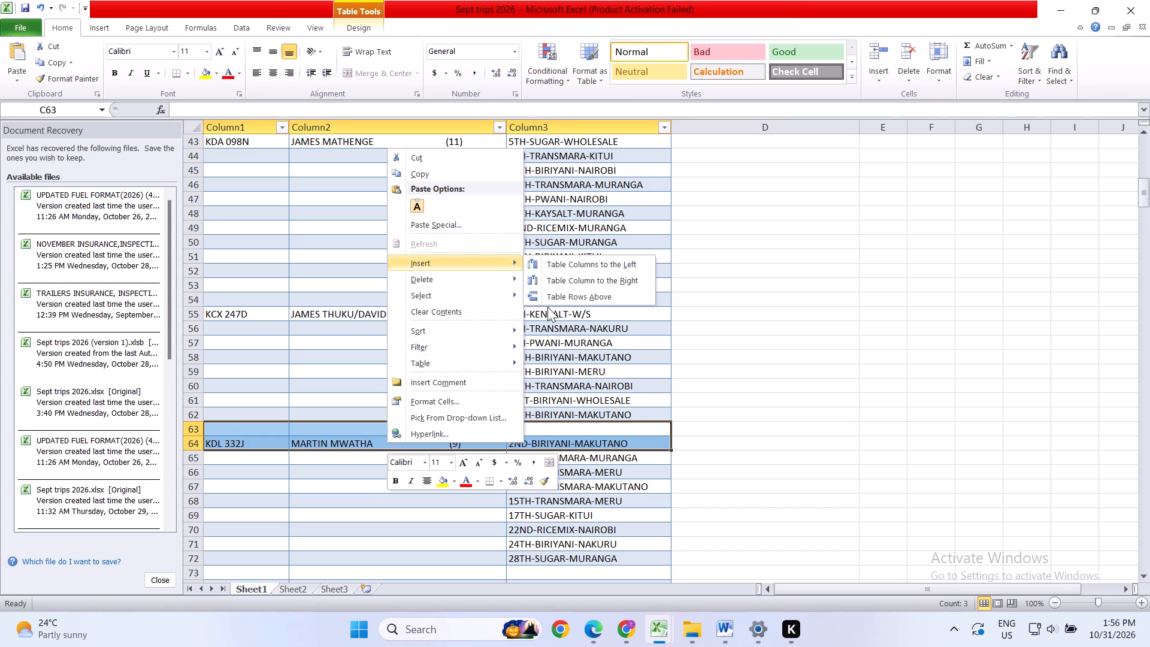
pyautogui.click(573, 297)
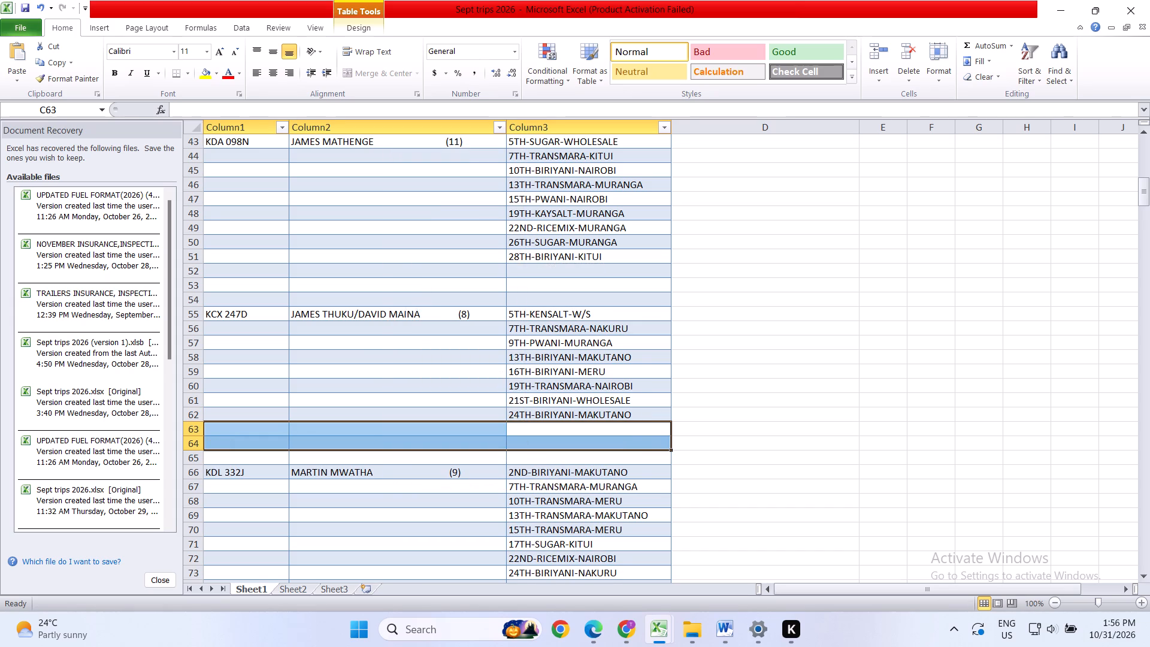
pyautogui.doubleClick(552, 427)
pyautogui.press('2')
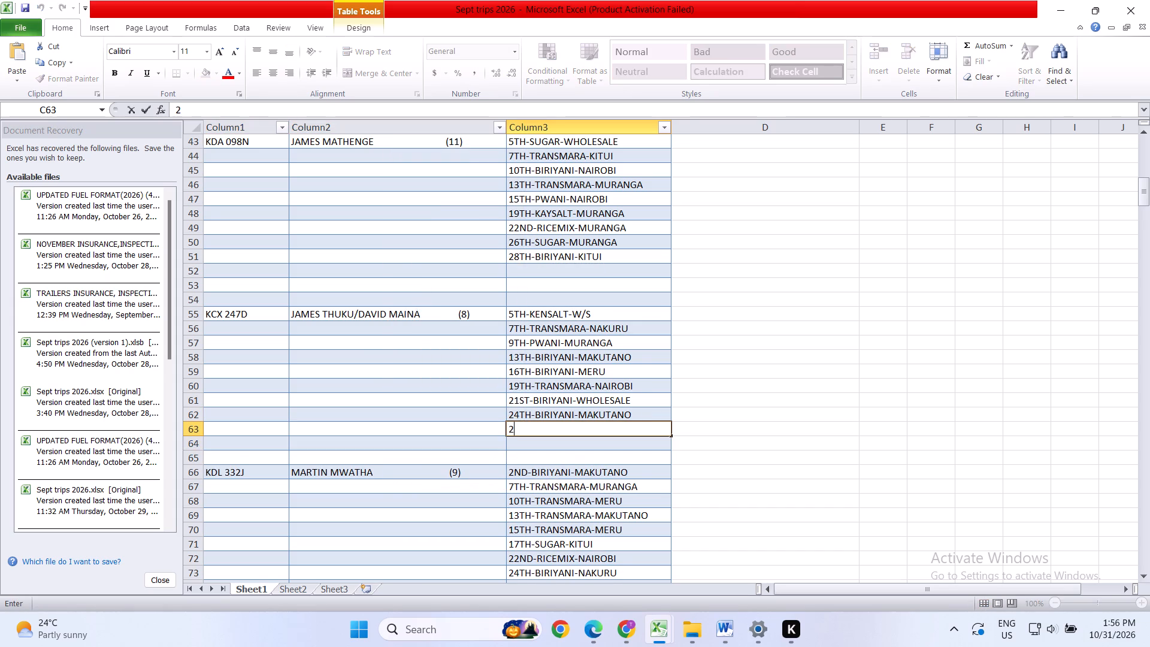
pyautogui.press('8')
pyautogui.press('t')
pyautogui.press('h')
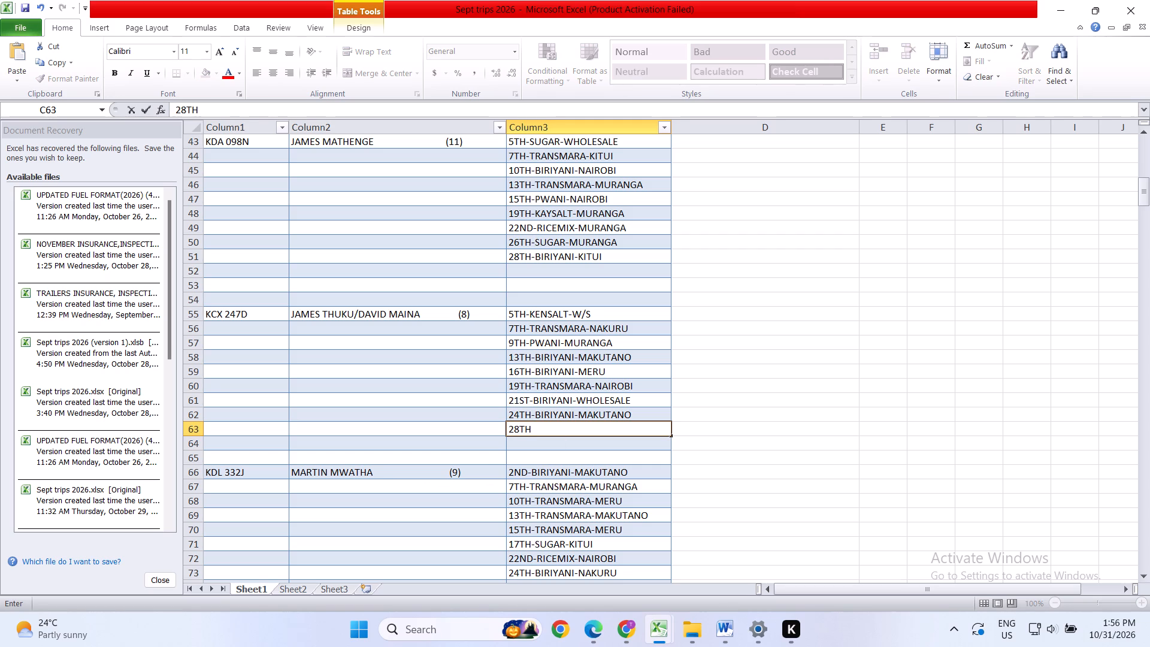
pyautogui.press('-')
pyautogui.write('BIRI')
pyautogui.write('YANI')
pyautogui.press('=')
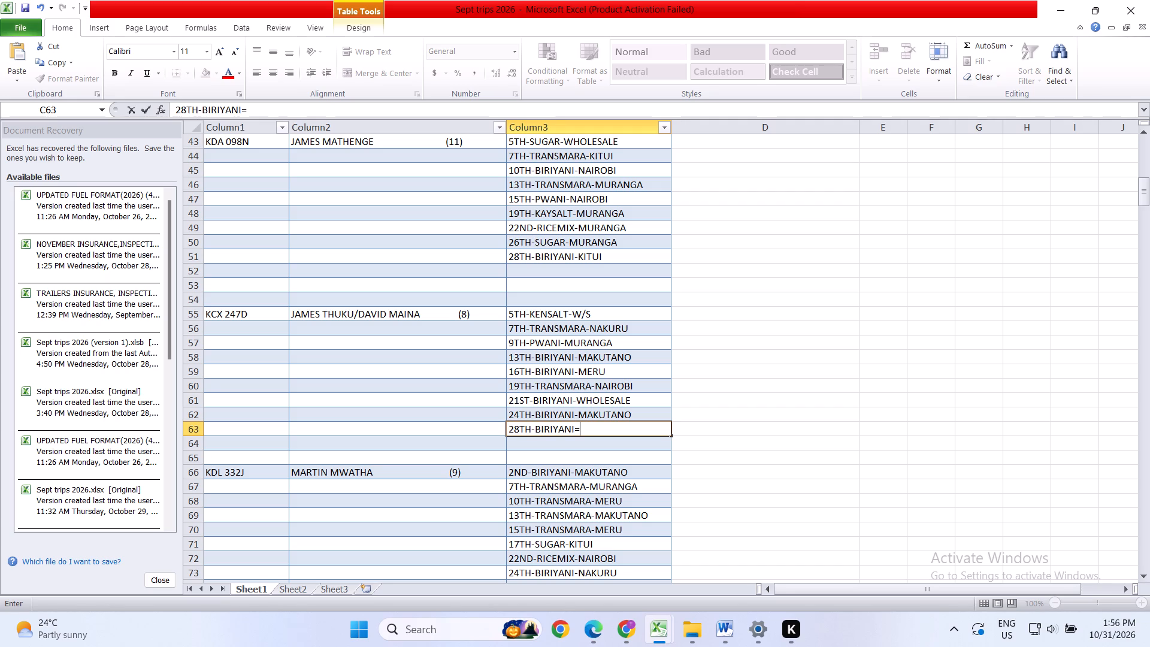
pyautogui.press('BackSpace')
pyautogui.write('-NAOO')
pyautogui.write('IIIOO')
pyautogui.press('BackSpace')
pyautogui.press('BackSpace')
pyautogui.press('BackSpace')
pyautogui.press('BackSpace')
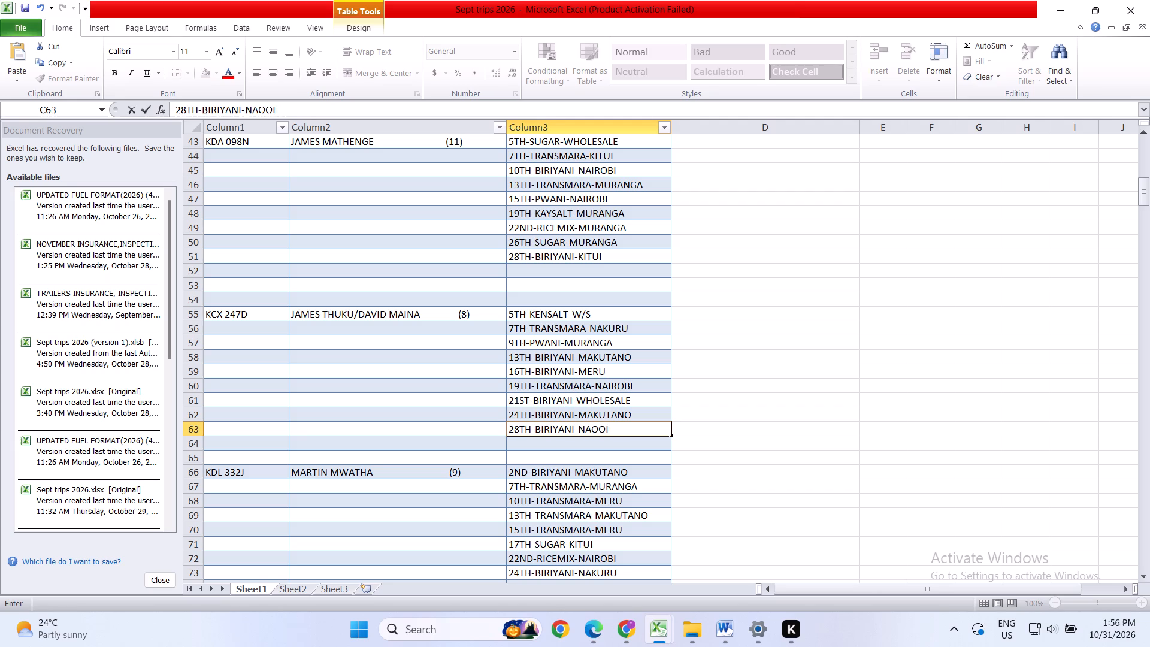
pyautogui.press('BackSpace')
pyautogui.press('BackSpace')
pyautogui.press('BackSpace')
pyautogui.press('i')
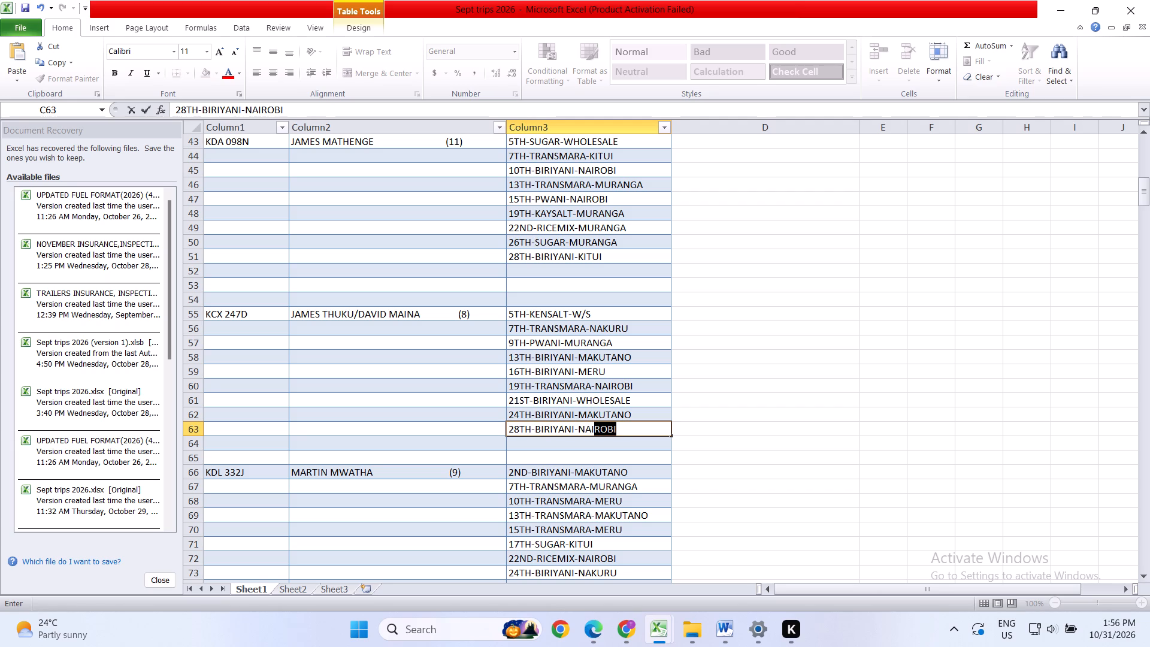
pyautogui.write('TI')
pyautogui.press('BackSpace')
pyautogui.press('BackSpace')
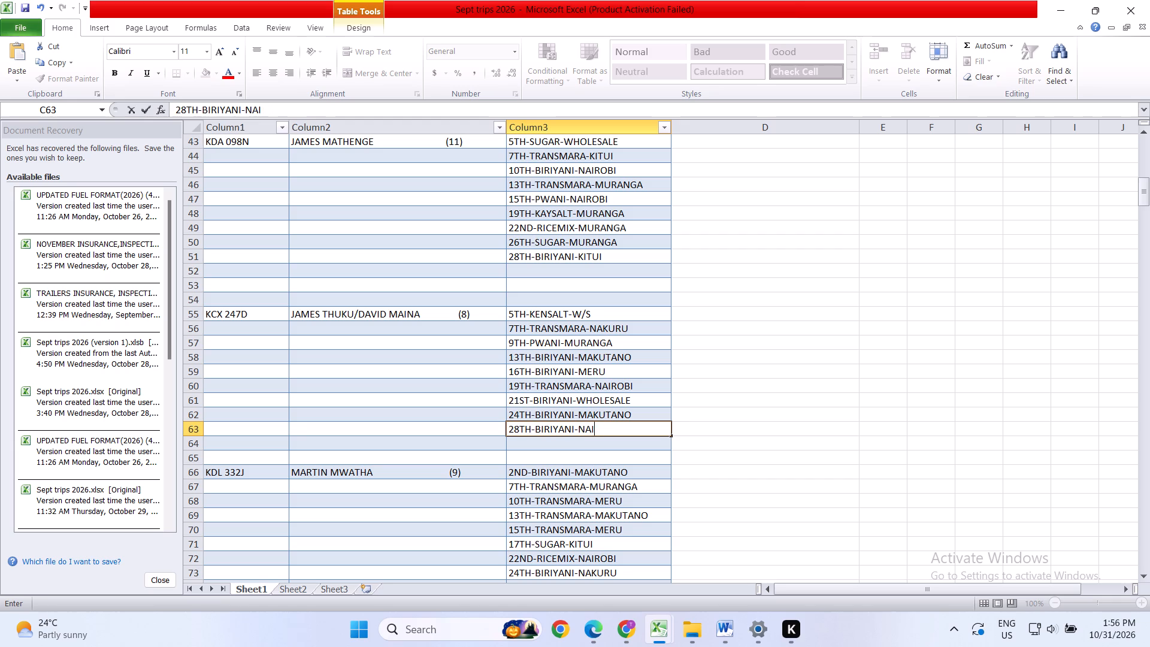
pyautogui.press('r')
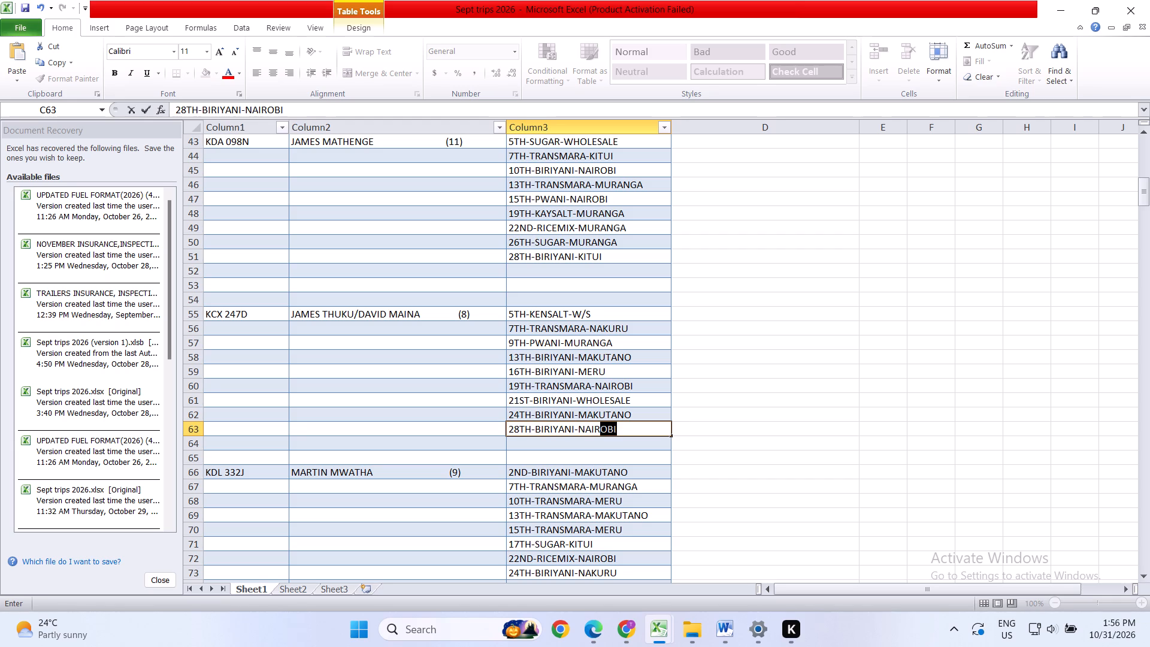
pyautogui.press('o')
pyautogui.press('Return')
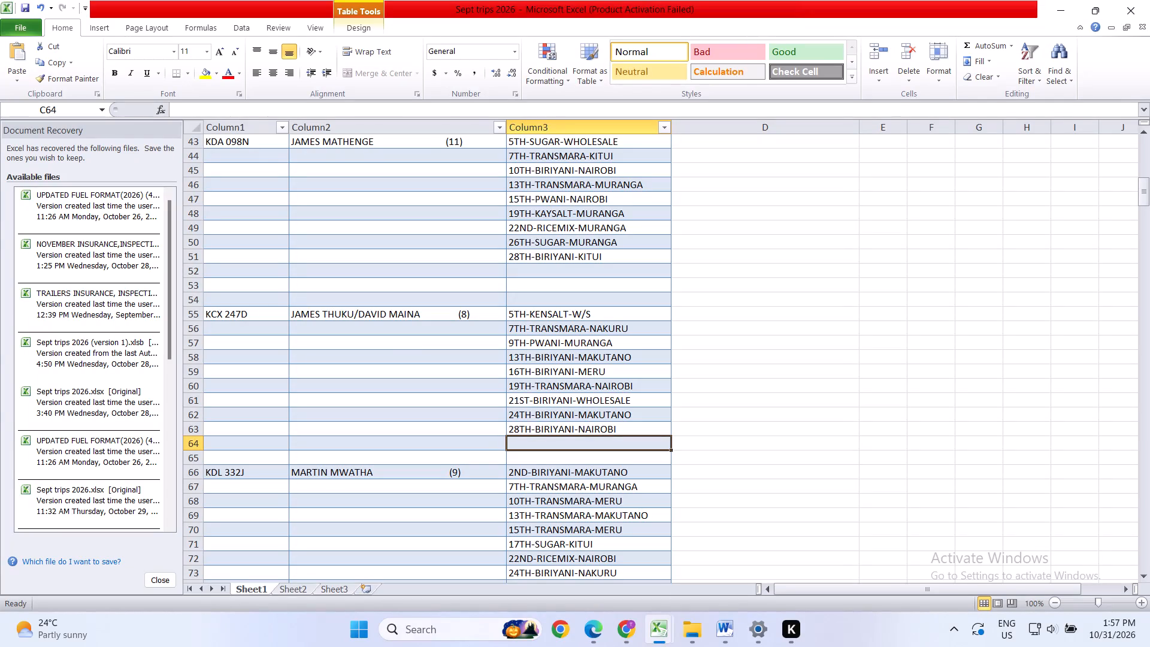
pyautogui.click(621, 637)
pyautogui.click(704, 552)
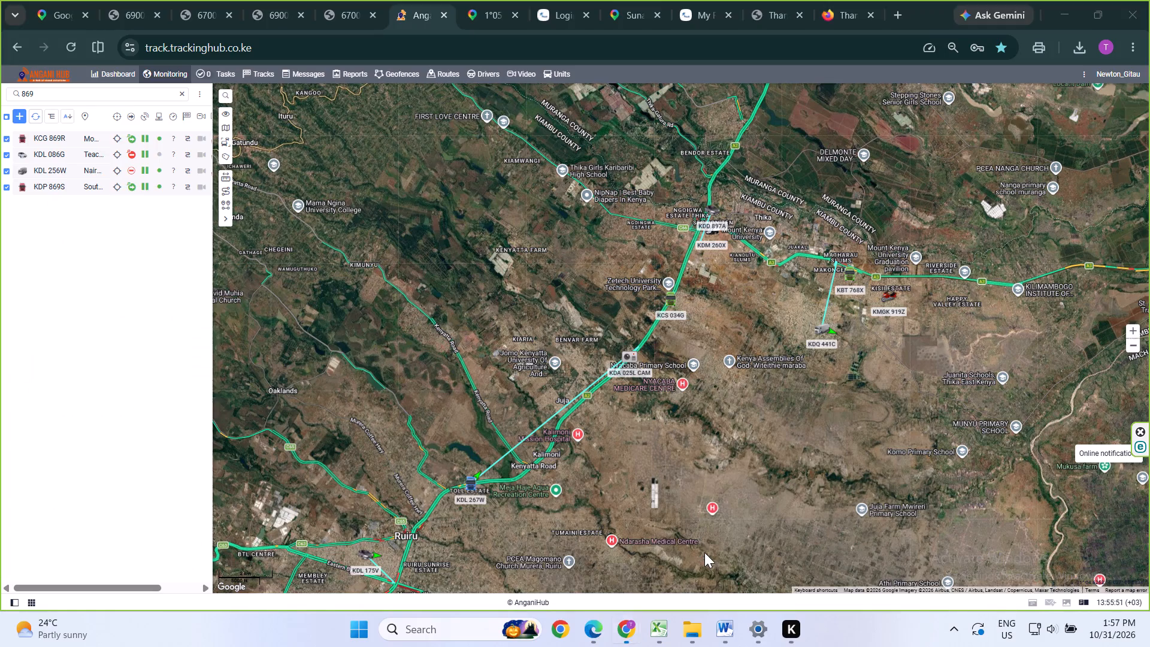
pyautogui.doubleClick(93, 95)
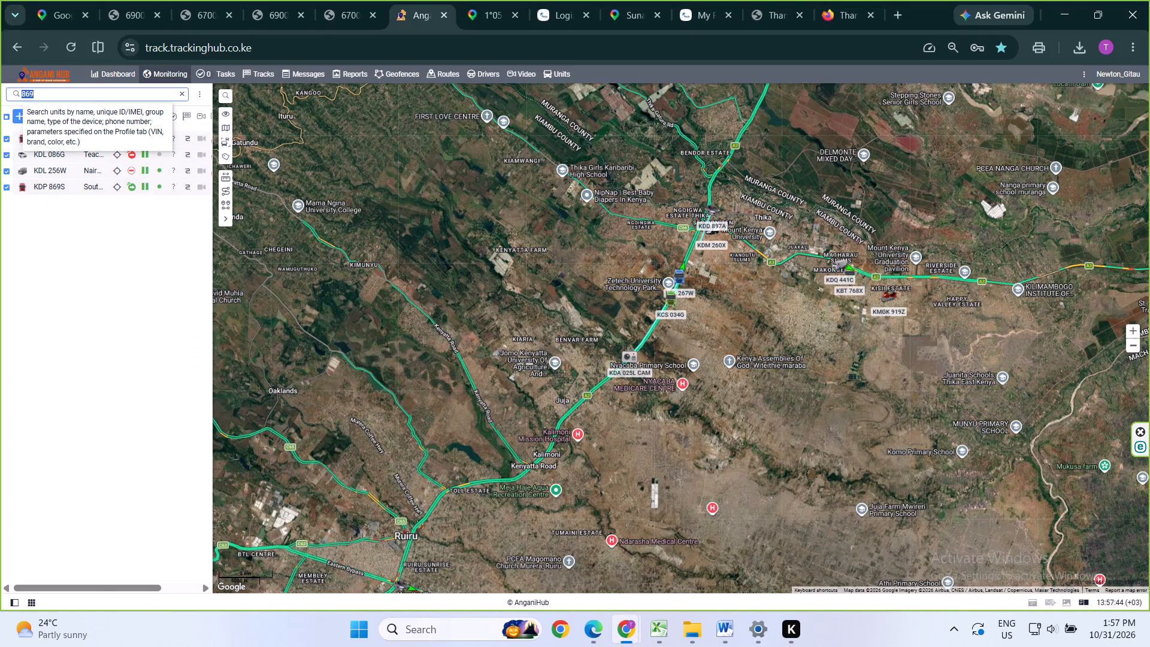
pyautogui.write('456')
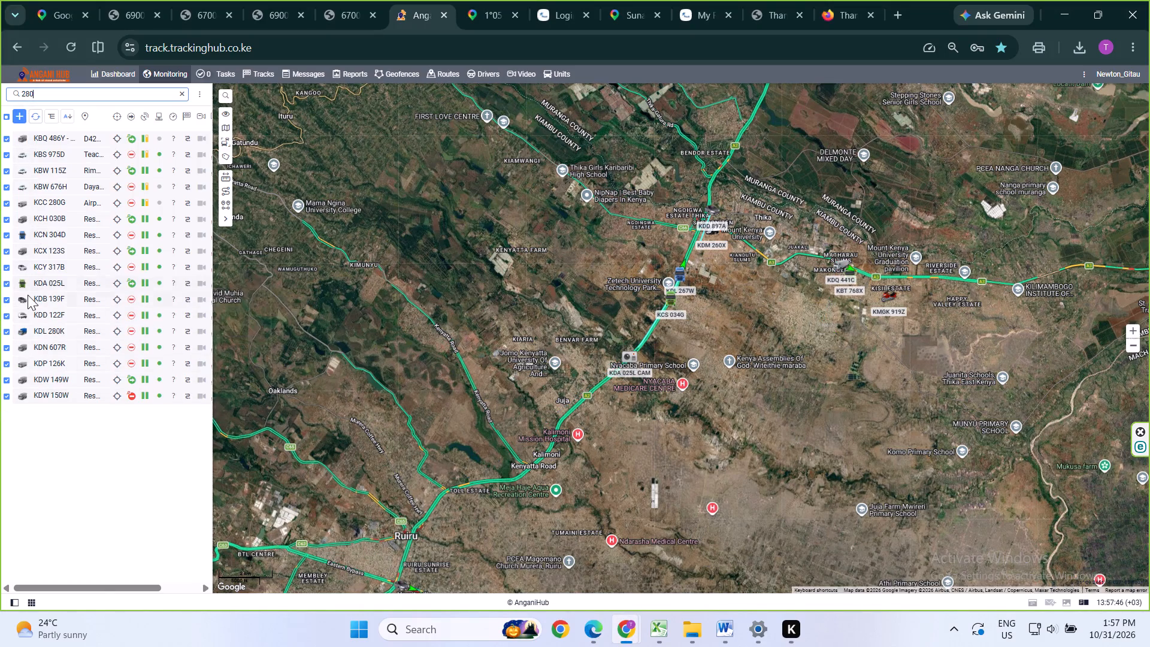
pyautogui.click(53, 204)
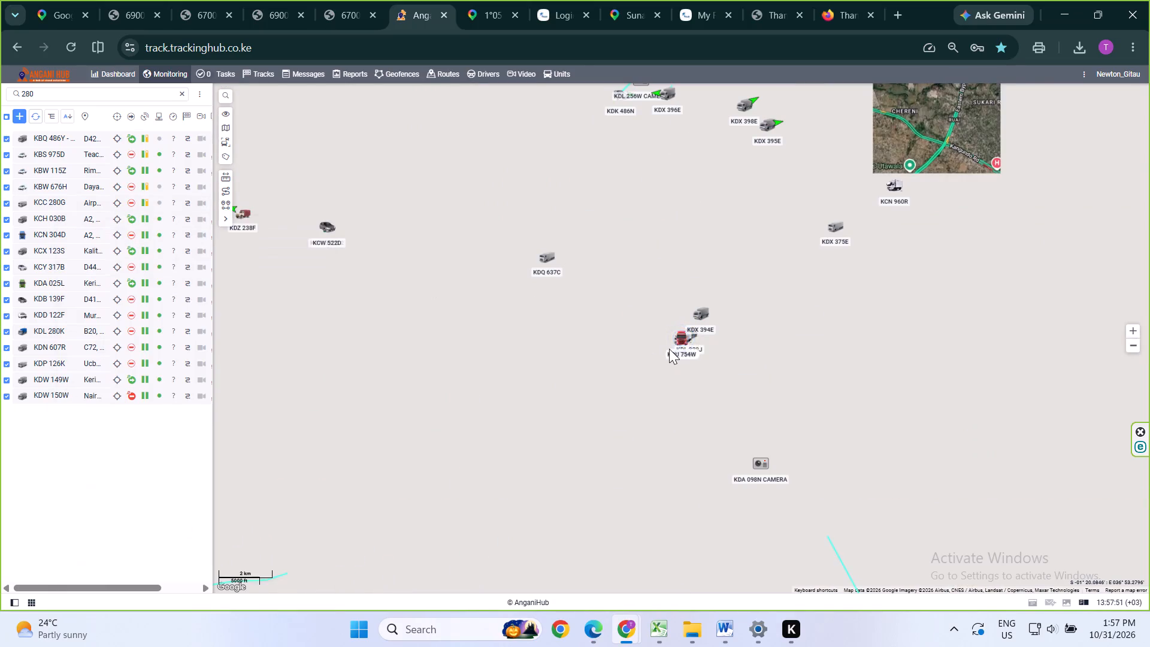
pyautogui.scroll(3, 713, 349)
pyautogui.scroll(6, 658, 346)
pyautogui.scroll(3, 660, 289)
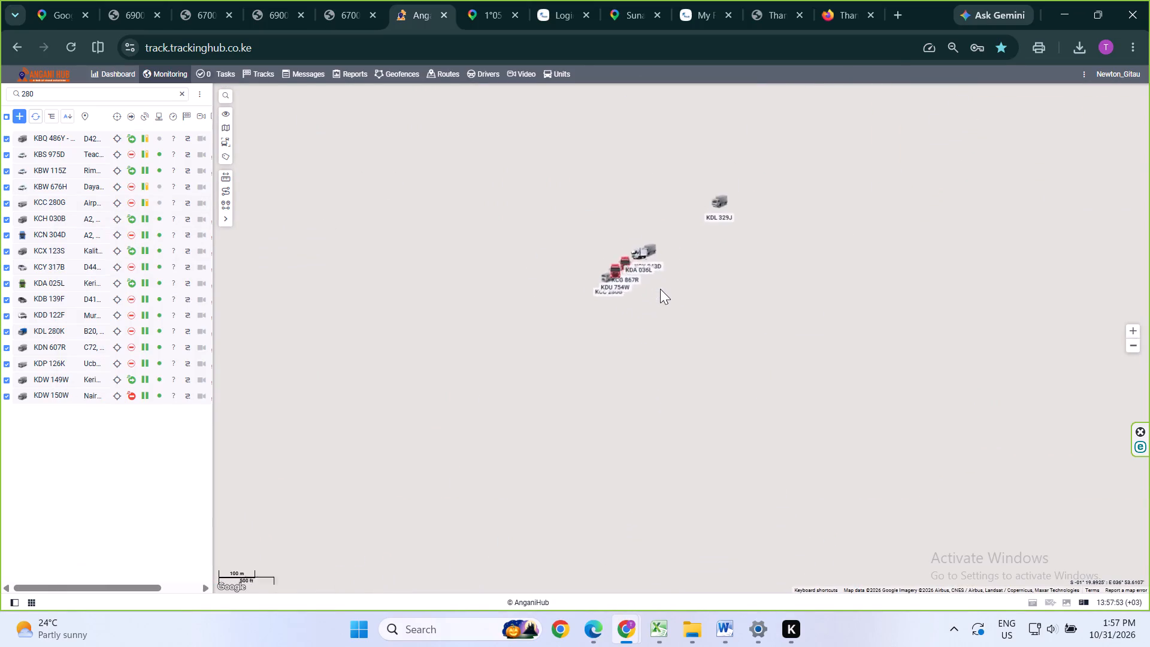
pyautogui.moveTo(649, 295); pyautogui.dragTo(671, 352)
pyautogui.scroll(1, 647, 350)
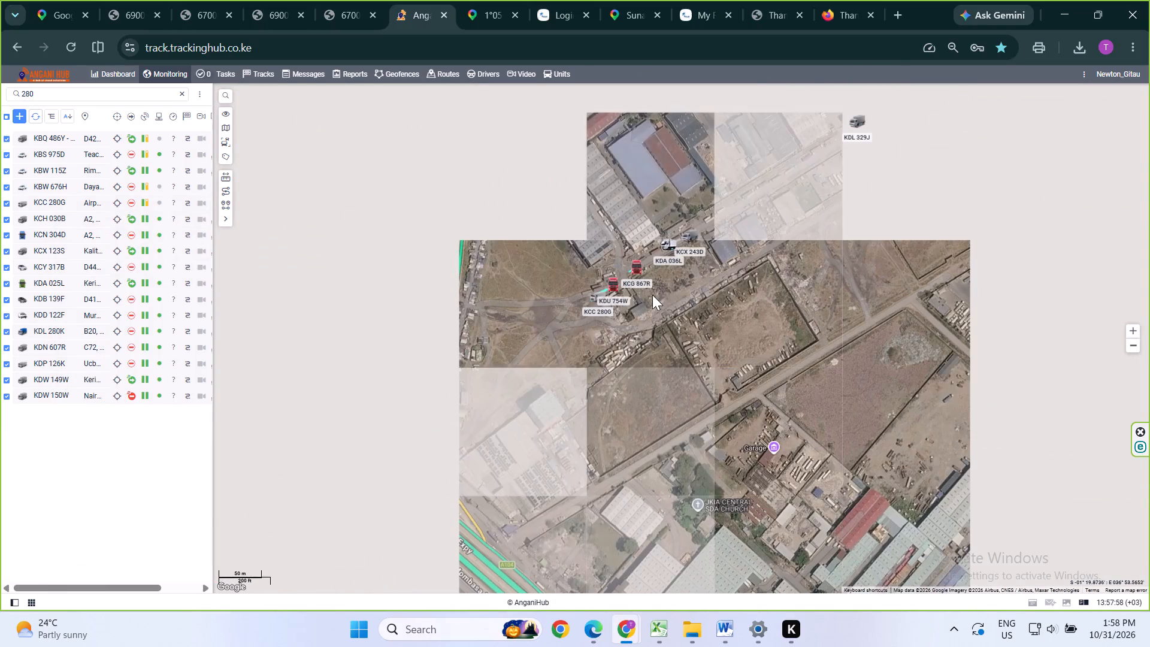
pyautogui.scroll(1, 671, 281)
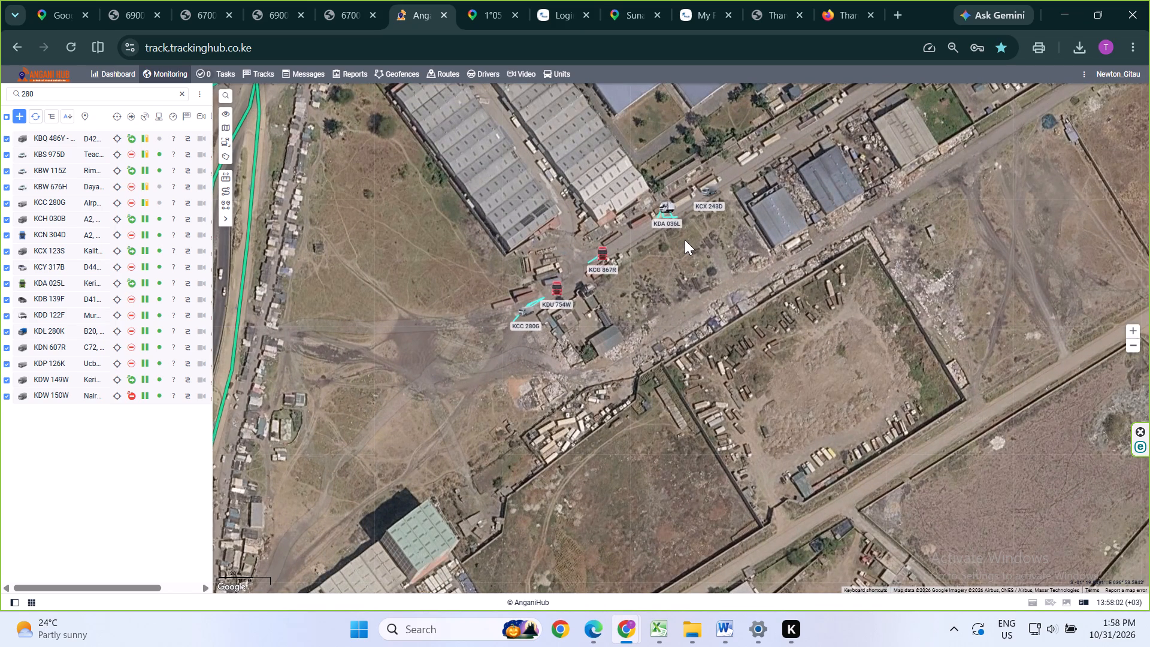
pyautogui.scroll(-1, 685, 240)
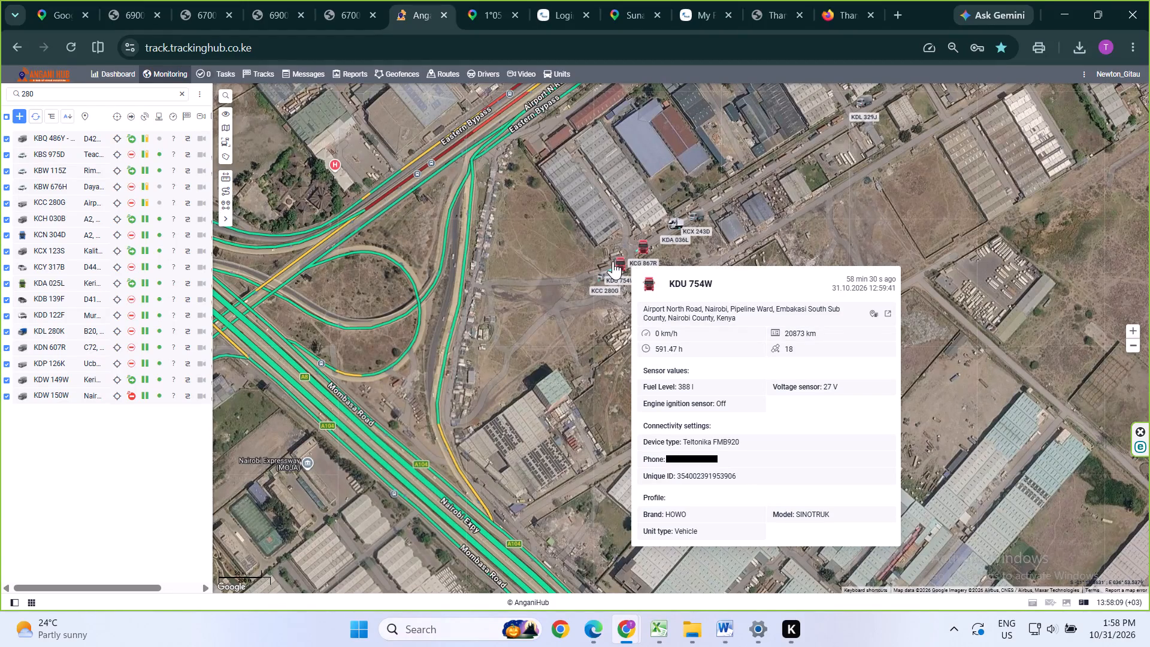
pyautogui.scroll(2, 613, 261)
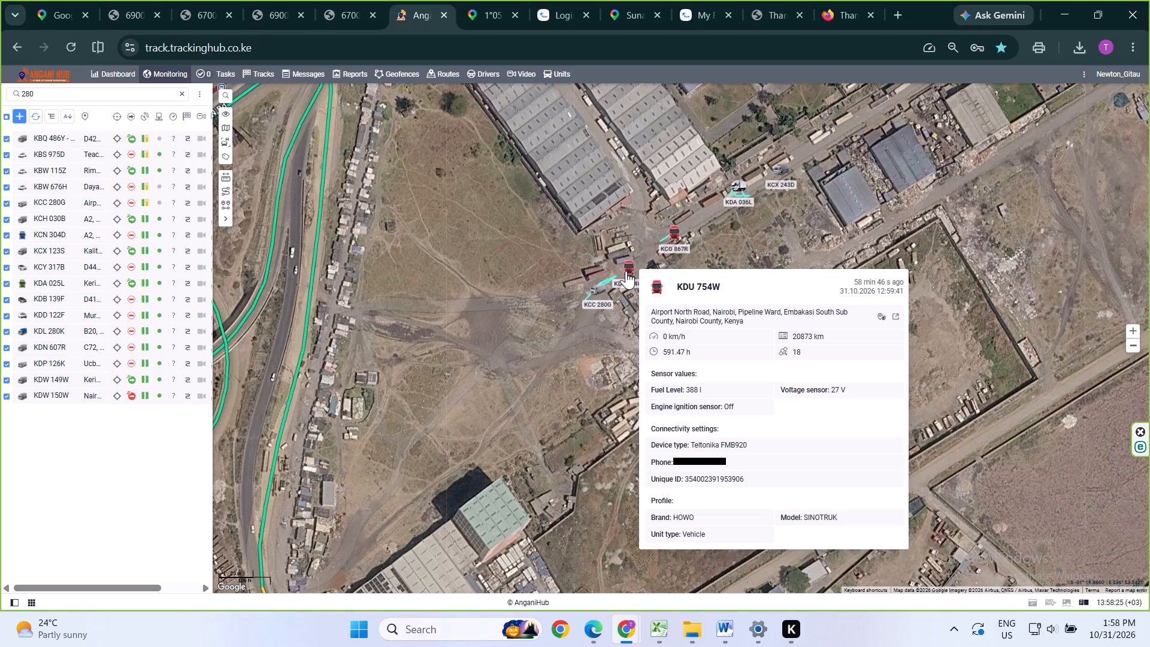
pyautogui.press('Print')
pyautogui.click(512, 332)
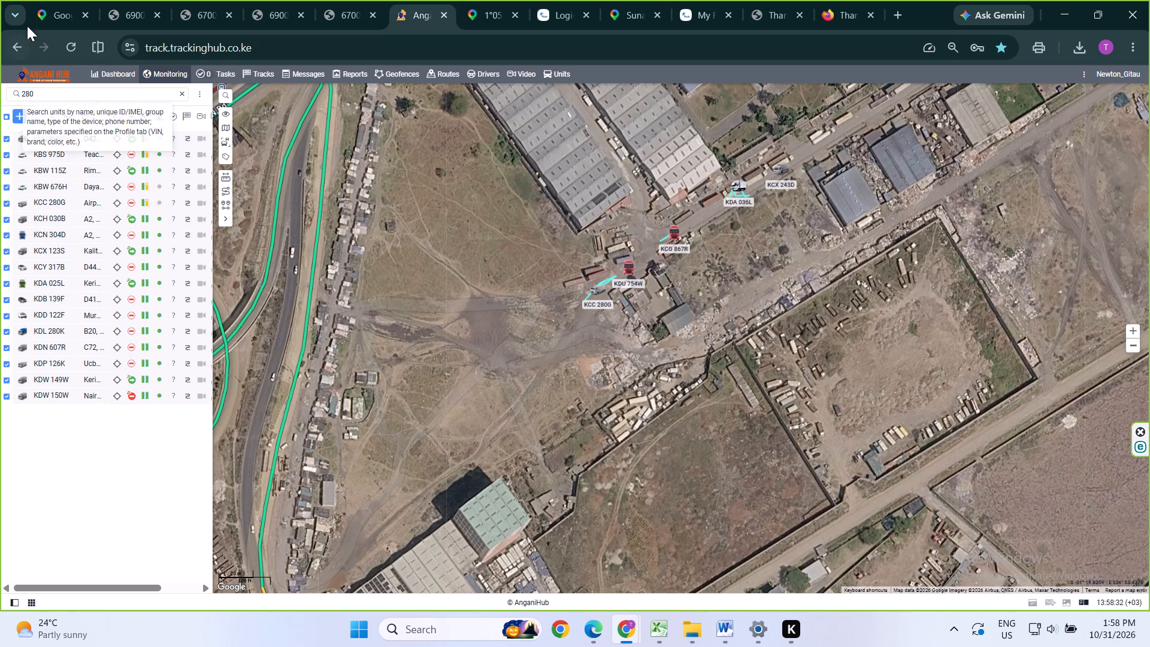
# Switch back to Excel and save the Sept trips 2026 workbook.
pyautogui.hotkey('alt', 'Tab')
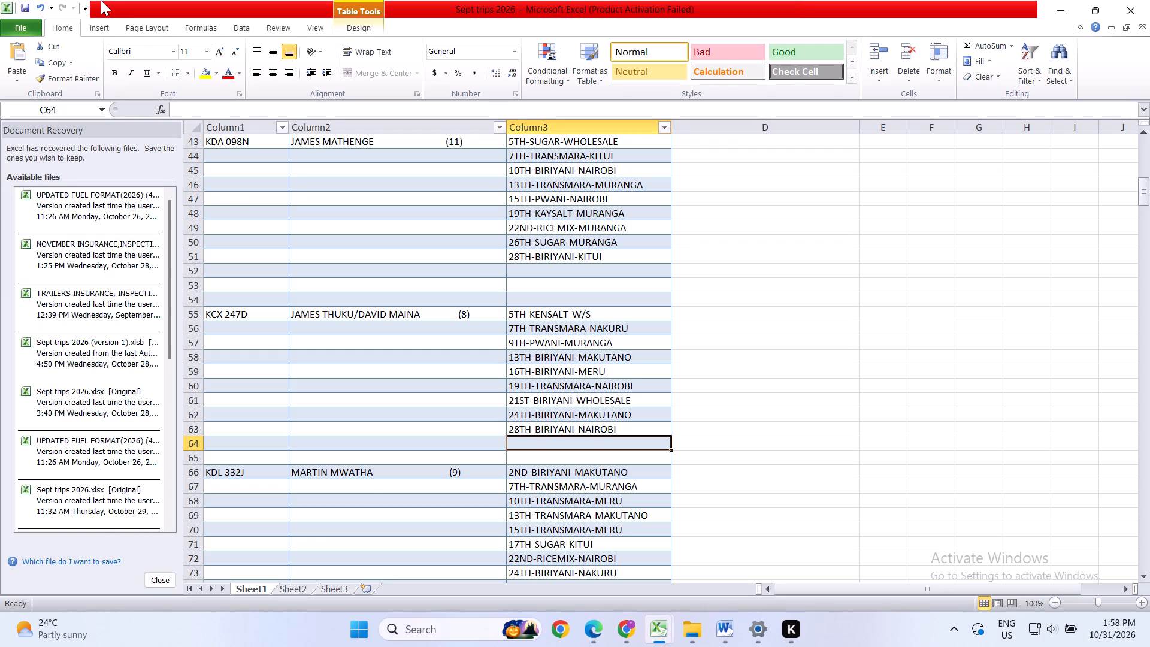
pyautogui.hotkey('ctrl', 's')
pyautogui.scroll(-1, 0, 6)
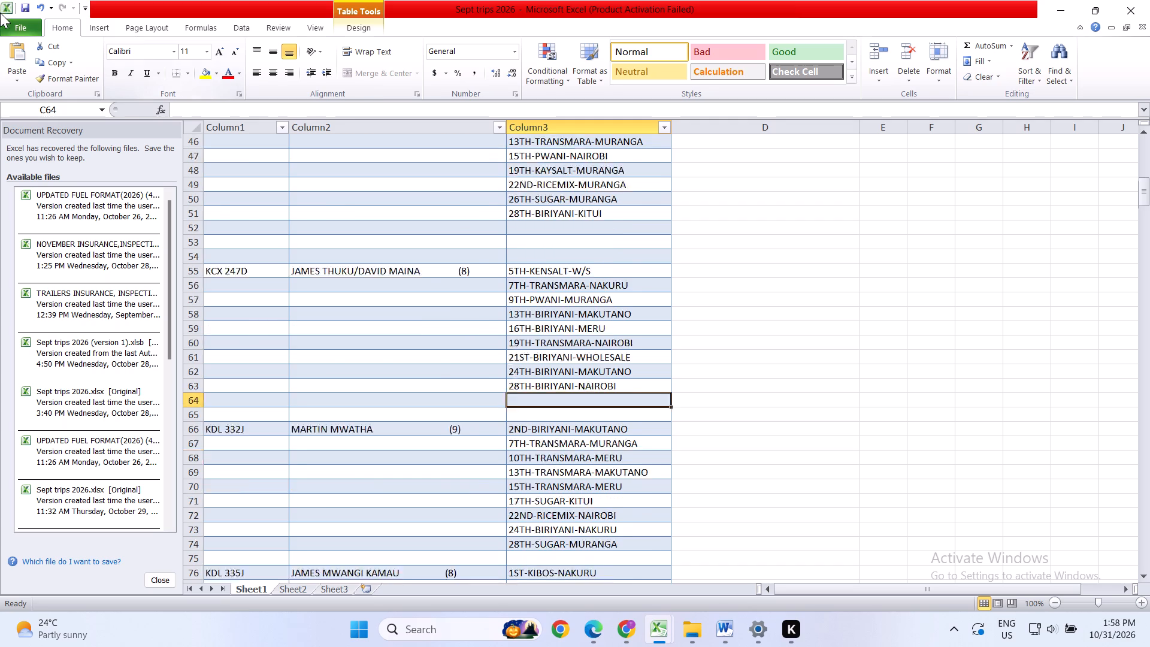
pyautogui.scroll(-7, 0, 13)
pyautogui.scroll(-3, 382, 326)
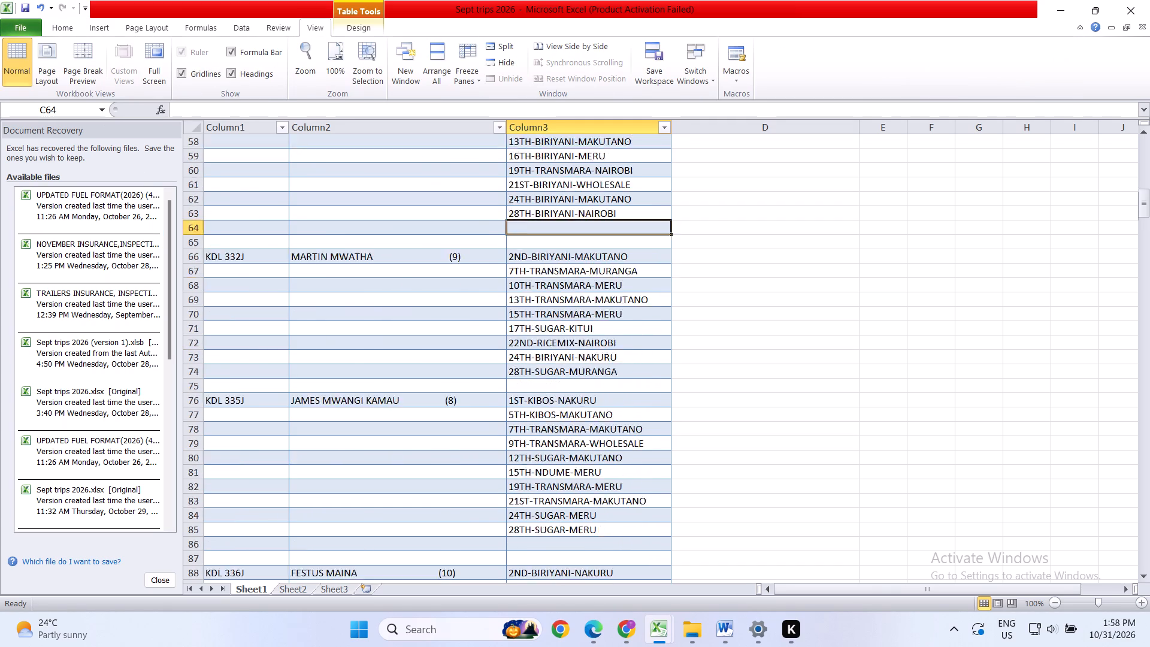
pyautogui.scroll(-20, 395, 309)
pyautogui.scroll(-4, 395, 309)
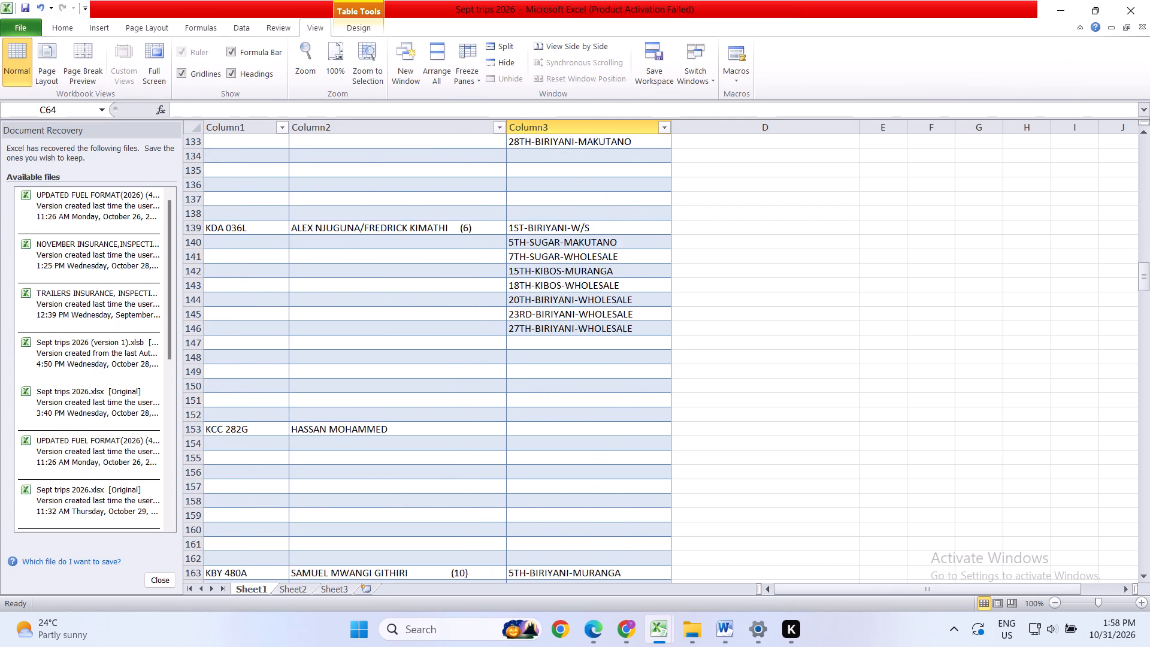
pyautogui.scroll(-15, 408, 290)
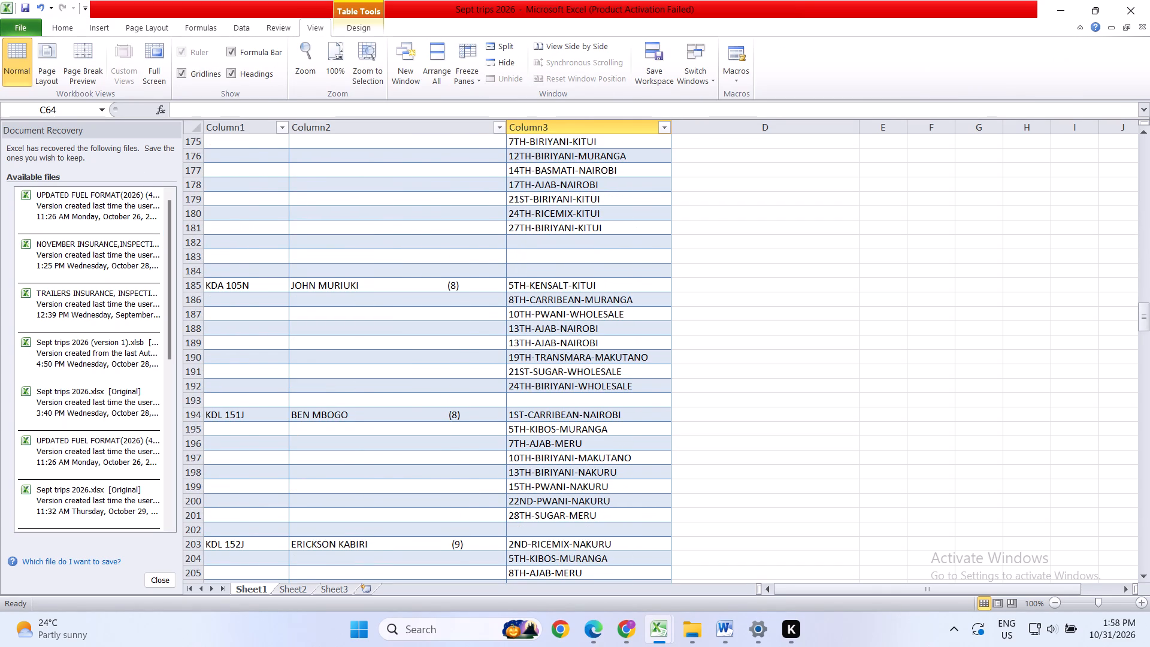
pyautogui.moveTo(564, 397); pyautogui.dragTo(322, 426)
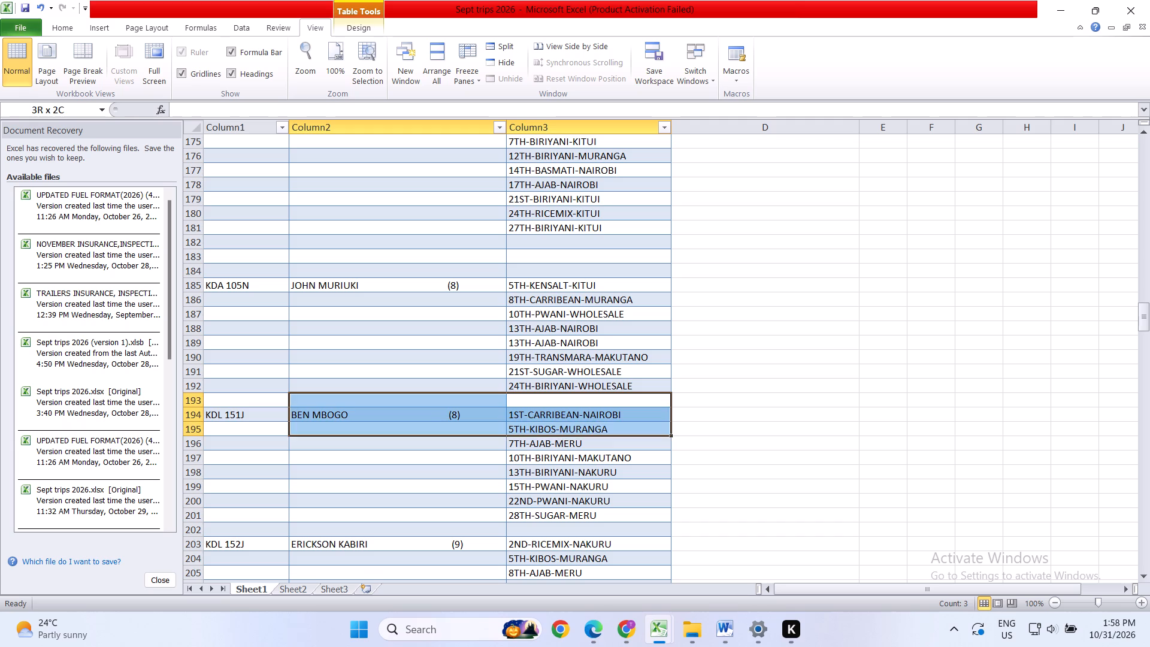
pyautogui.moveTo(322, 426); pyautogui.dragTo(279, 434)
pyautogui.rightClick(449, 440)
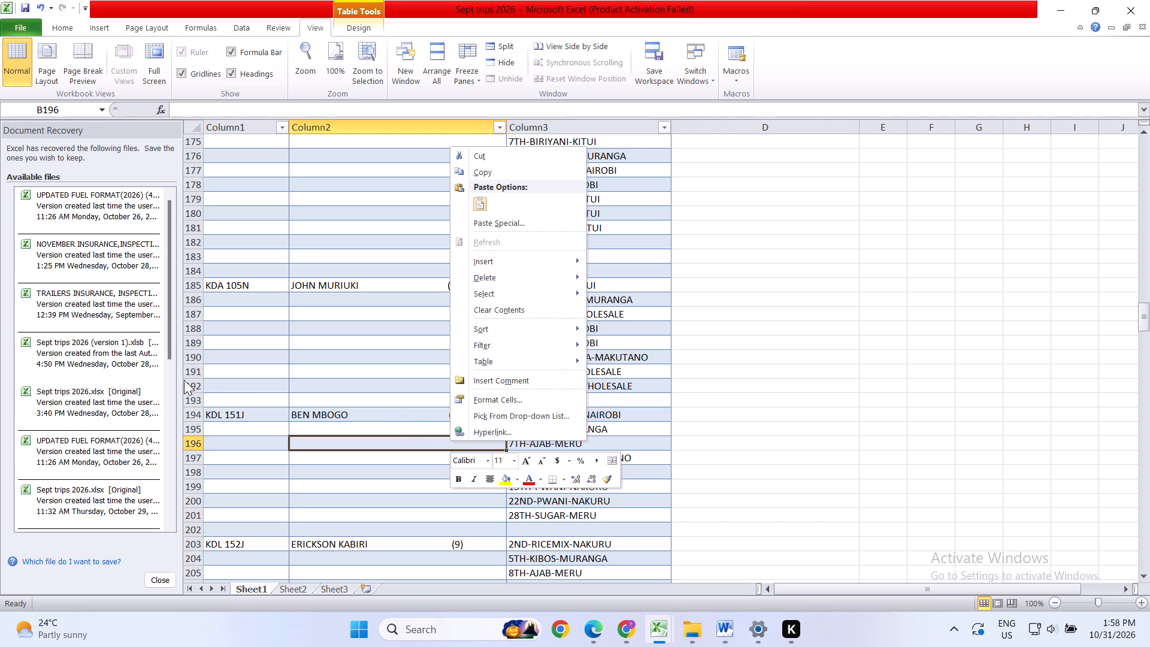
pyautogui.click(237, 399)
pyautogui.moveTo(237, 398); pyautogui.dragTo(340, 419)
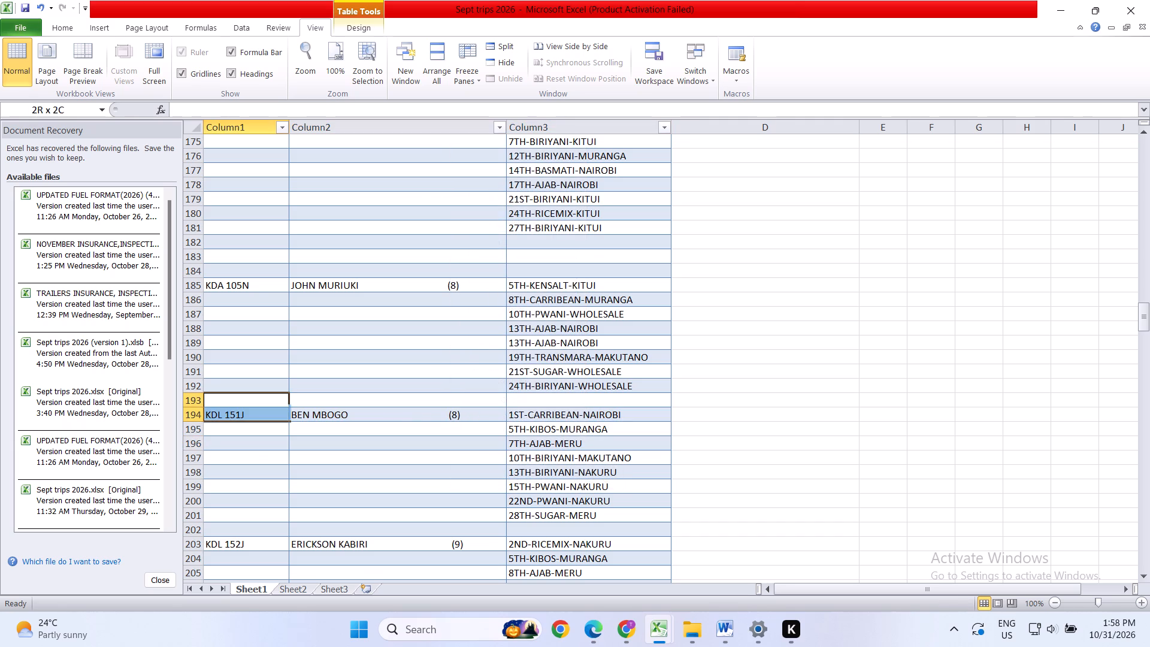
pyautogui.moveTo(340, 419); pyautogui.dragTo(564, 442)
pyautogui.rightClick(614, 413)
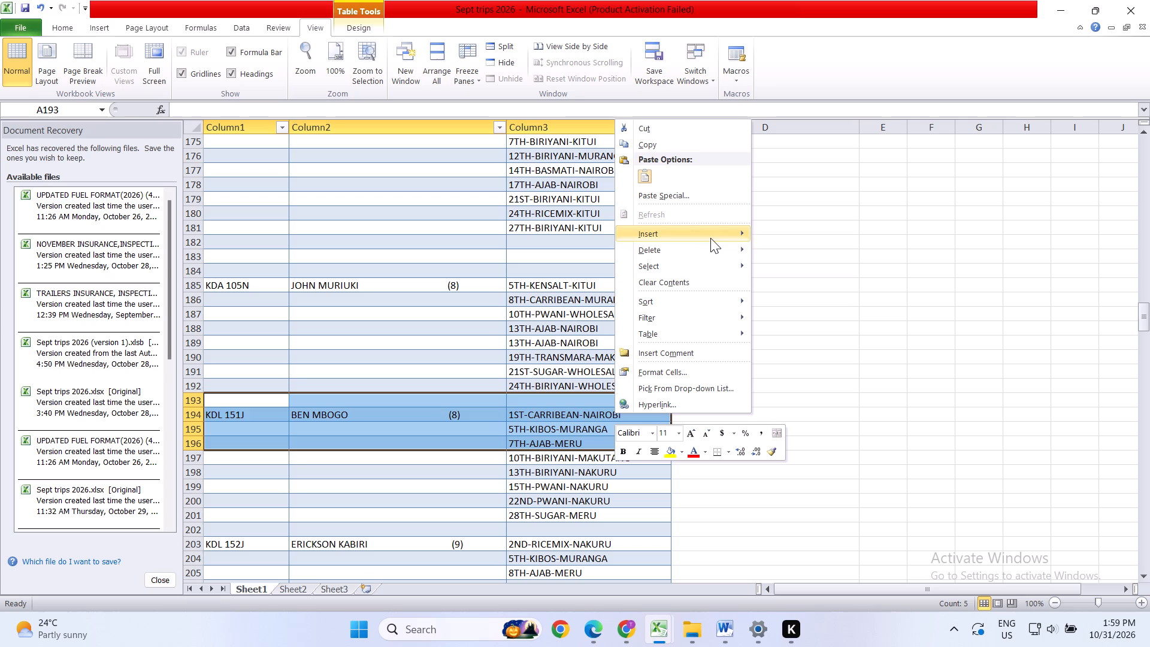
pyautogui.click(783, 251)
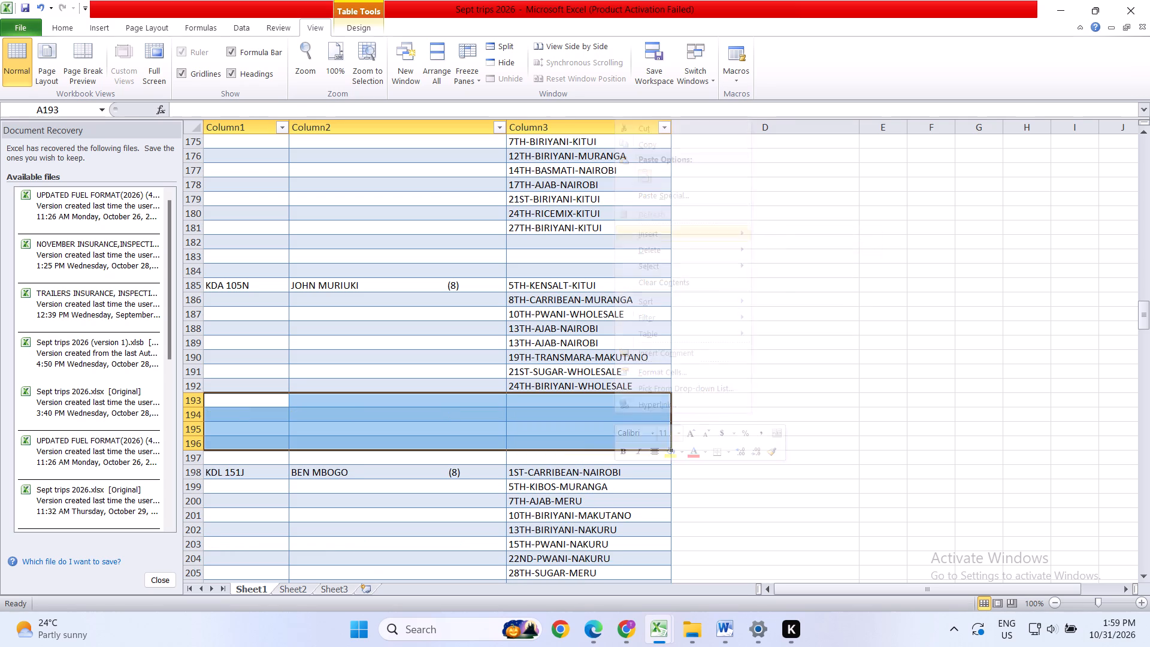
pyautogui.doubleClick(537, 397)
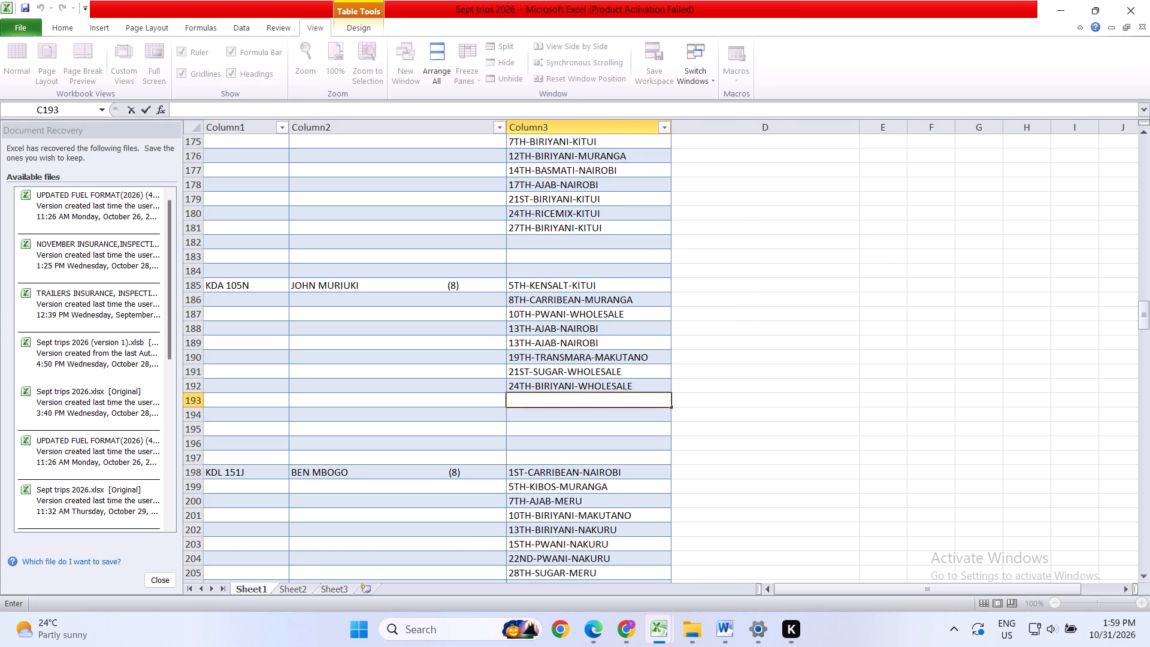
pyautogui.write('28TH')
pyautogui.write('-PWANI')
pyautogui.write('-NAIROBI')
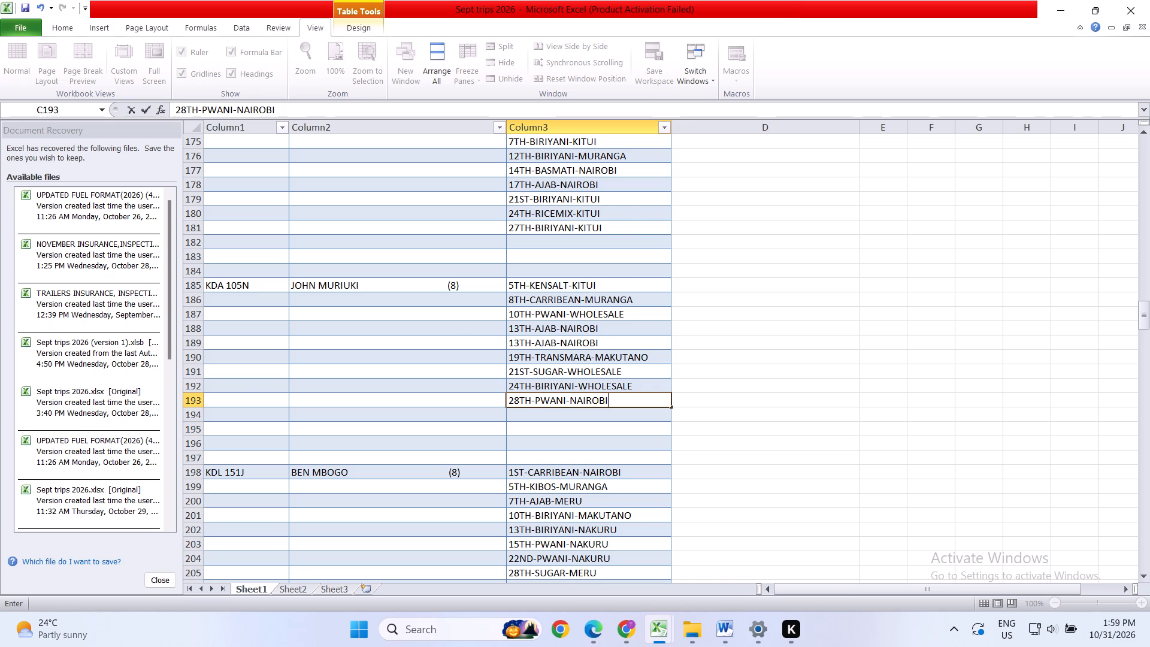
pyautogui.scroll(-20, 449, 419)
pyautogui.scroll(-2, 449, 419)
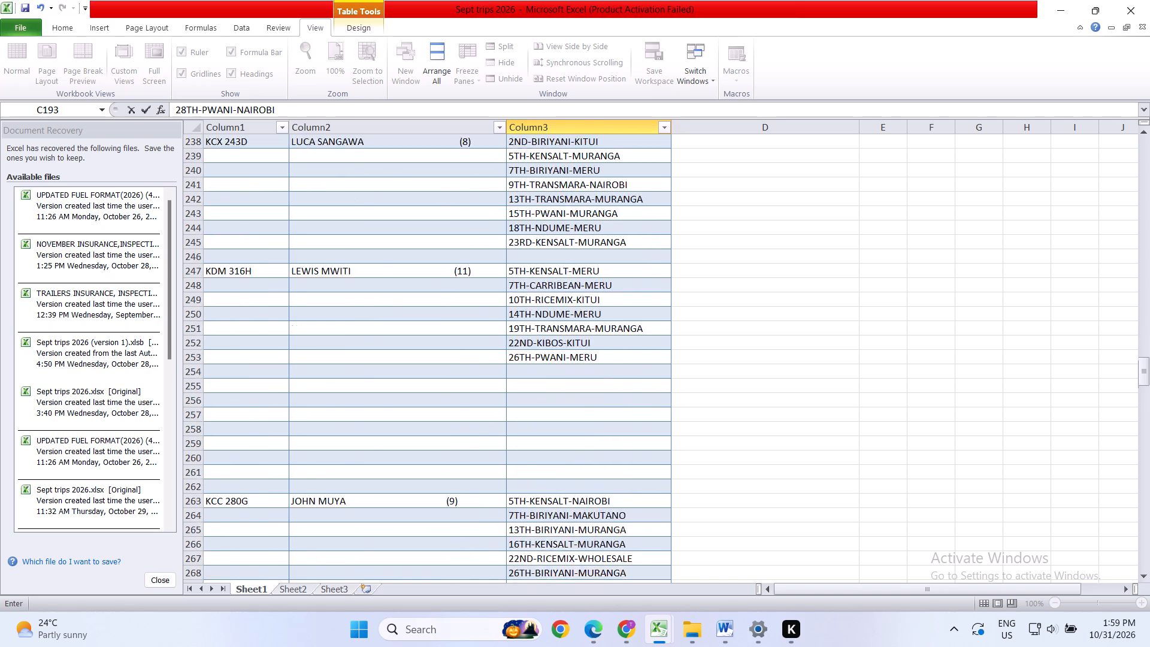
pyautogui.scroll(-1, 449, 419)
pyautogui.moveTo(1141, 383); pyautogui.dragTo(1143, 427)
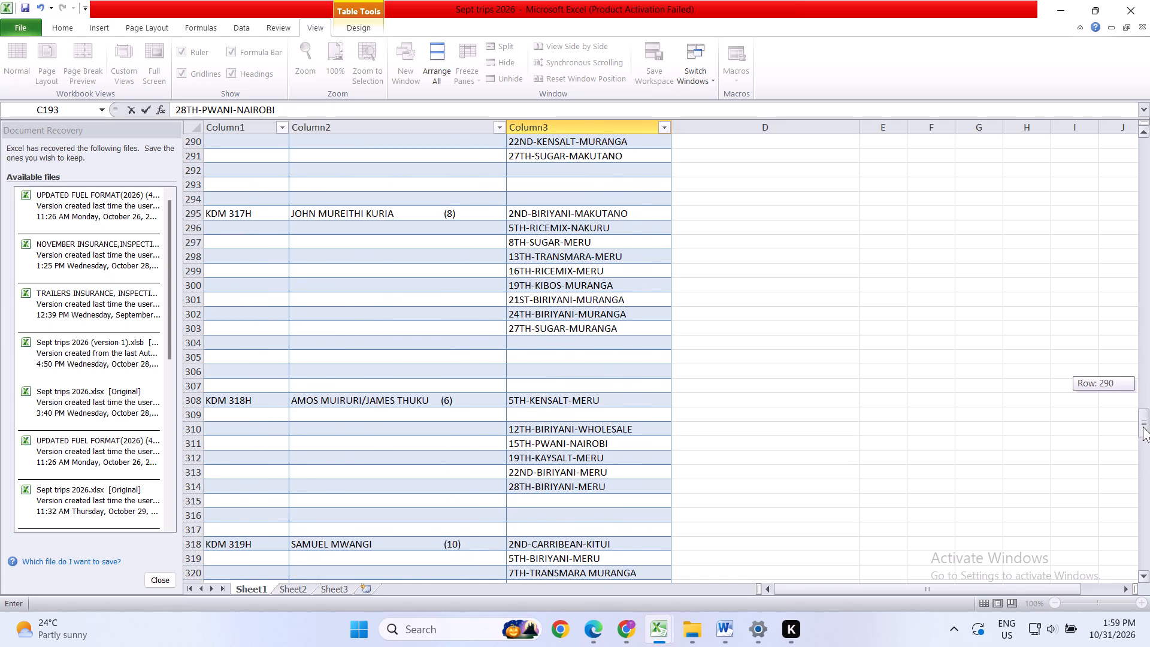
pyautogui.moveTo(1143, 427); pyautogui.dragTo(1143, 516)
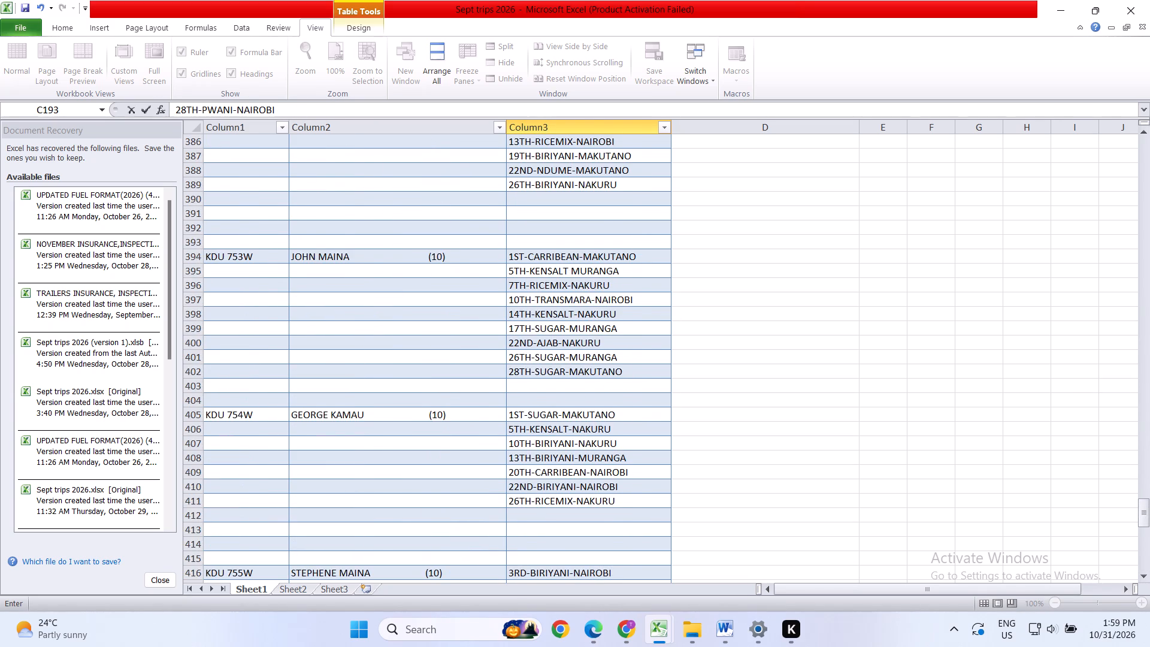
pyautogui.scroll(5, 329, 384)
pyautogui.doubleClick(541, 416)
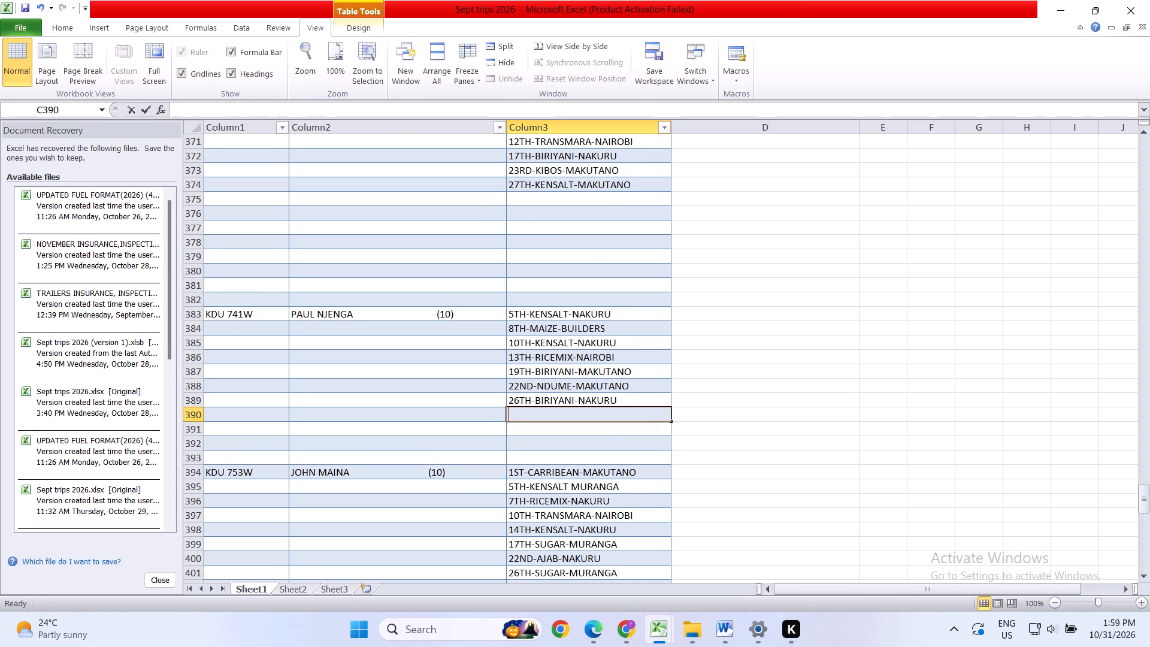
pyautogui.write('28TH')
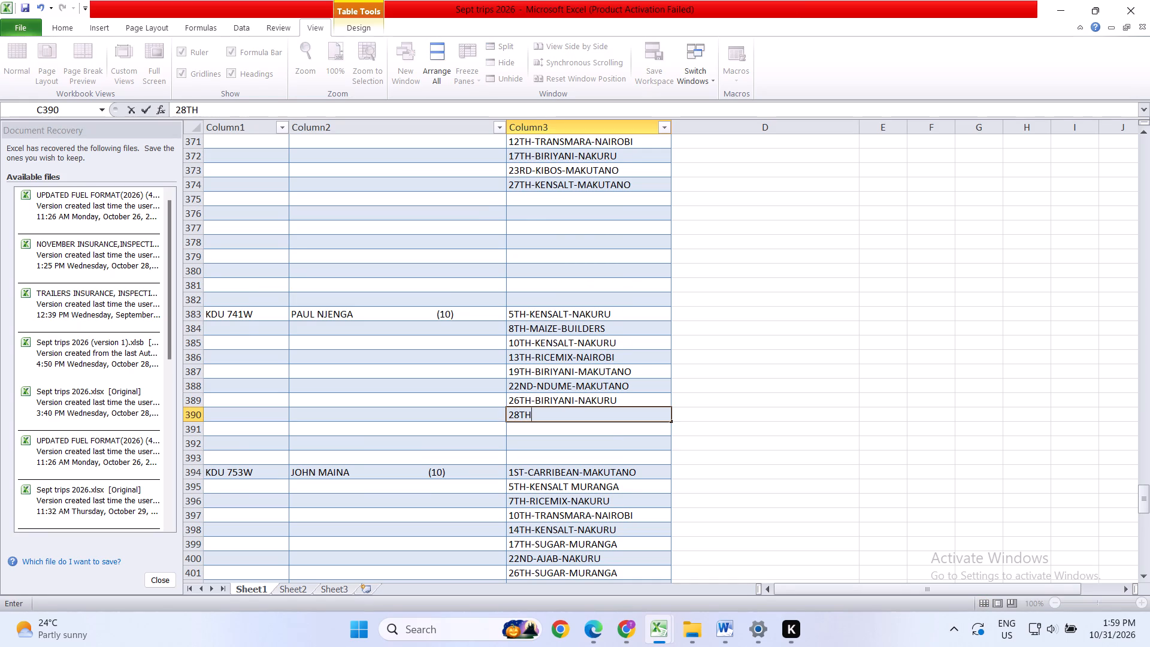
pyautogui.write('-SUGAR')
pyautogui.write('-NAIROBI')
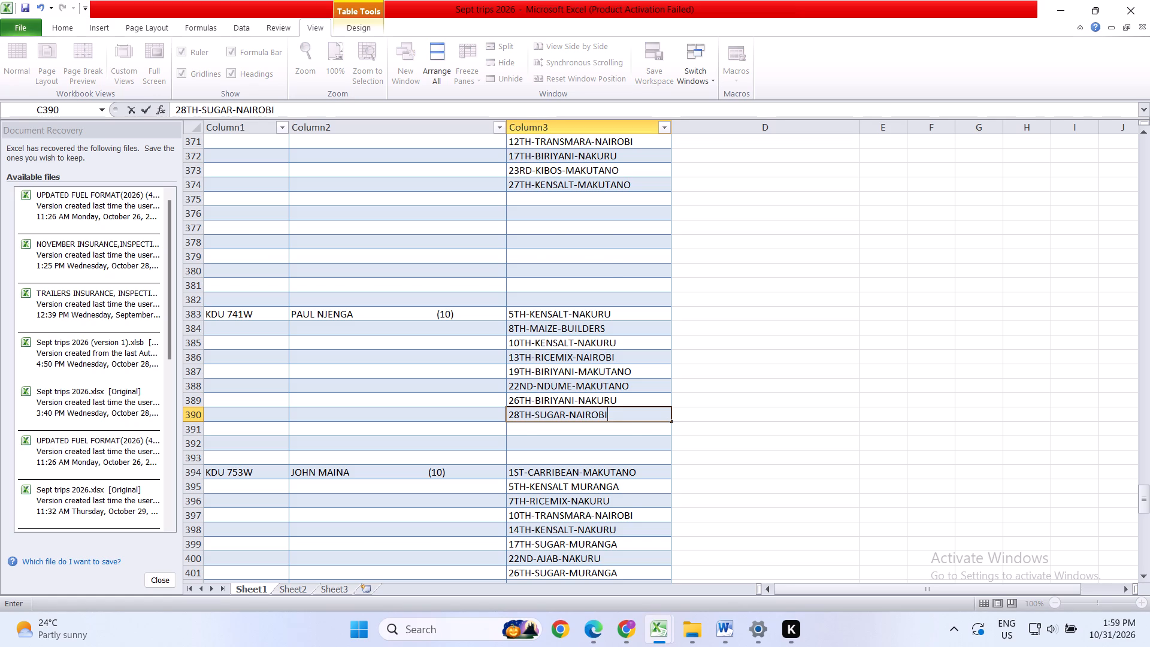
pyautogui.scroll(-9, 442, 349)
pyautogui.scroll(10, 460, 358)
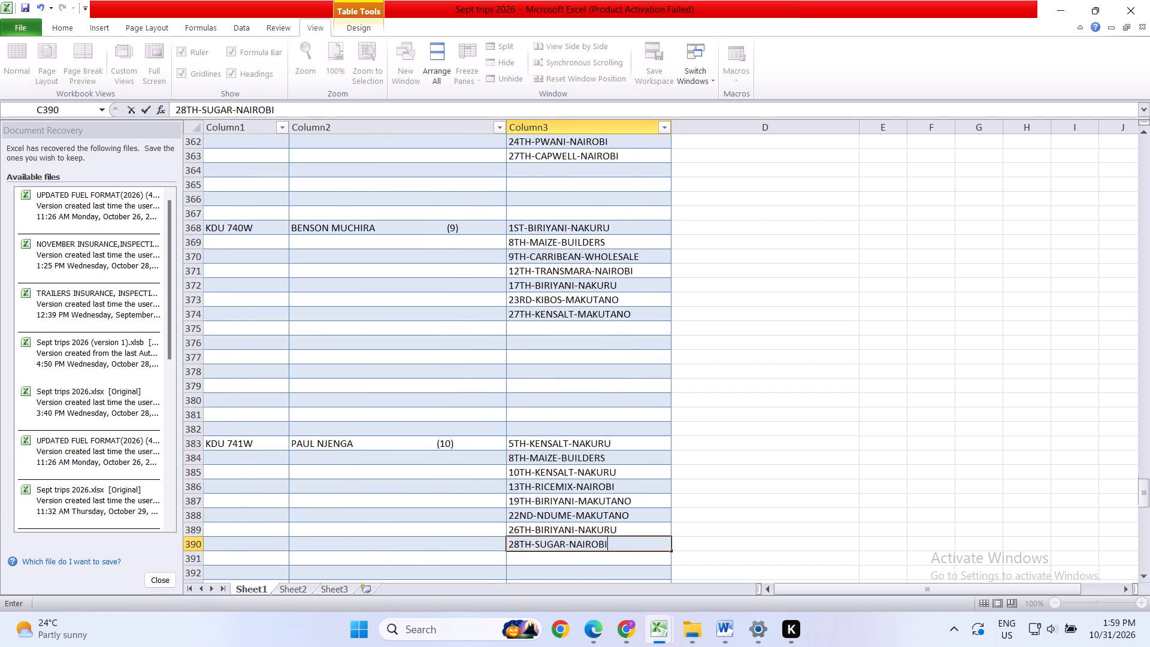
pyautogui.scroll(20, 460, 358)
pyautogui.scroll(1, 460, 358)
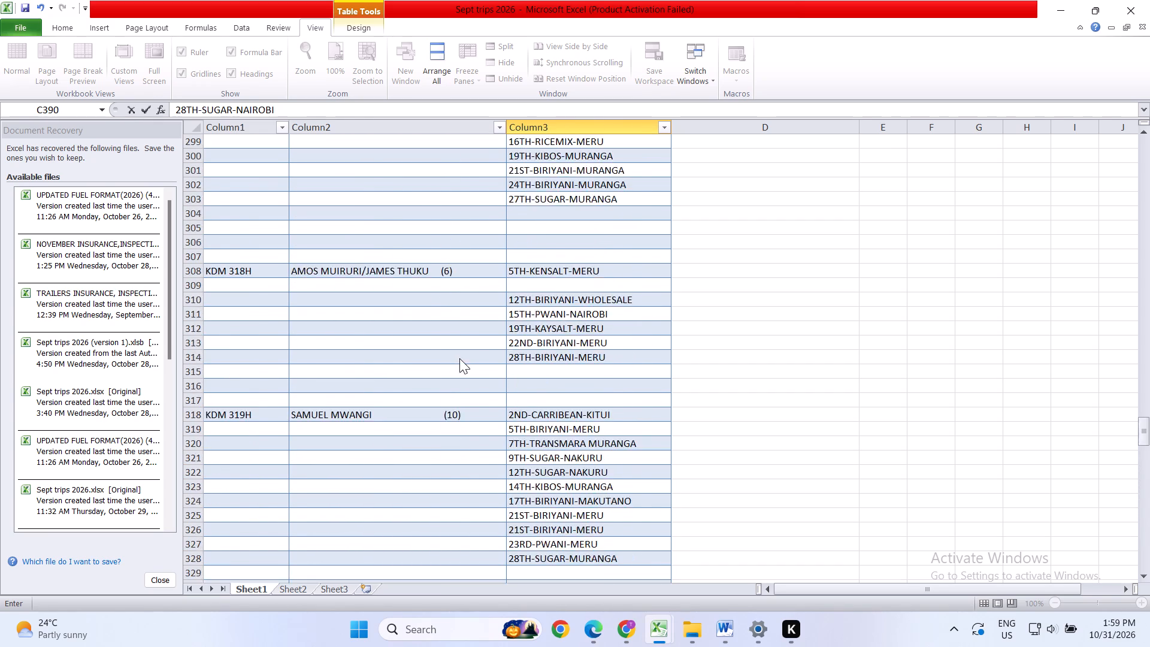
pyautogui.scroll(16, 459, 358)
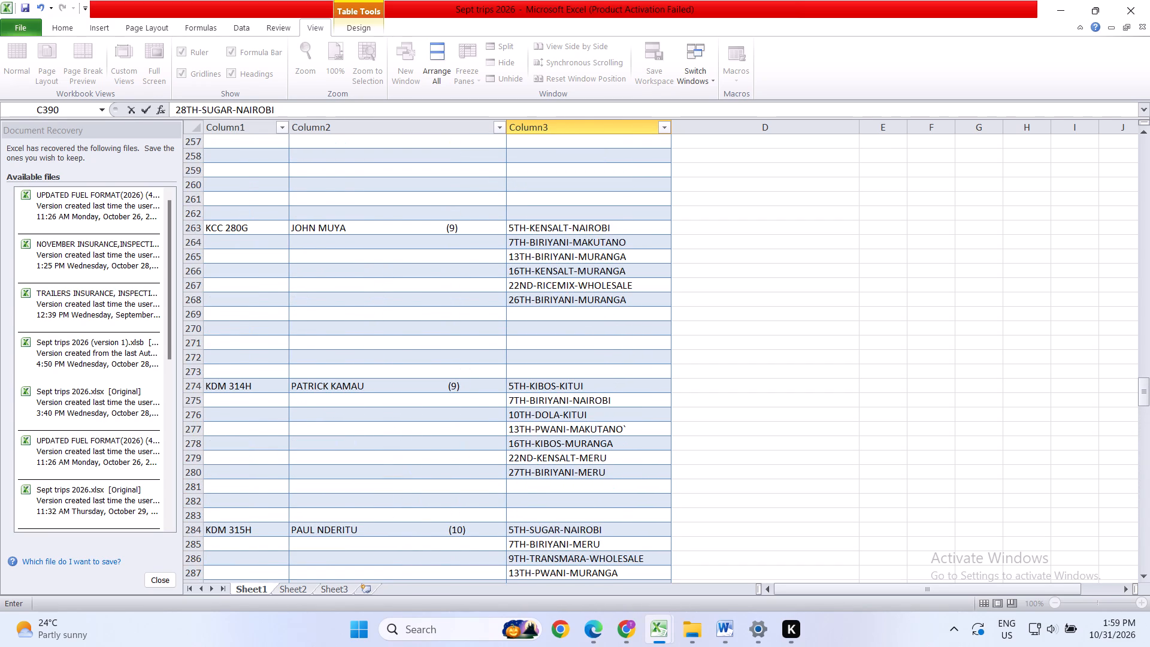
pyautogui.moveTo(1144, 394); pyautogui.dragTo(1149, 513)
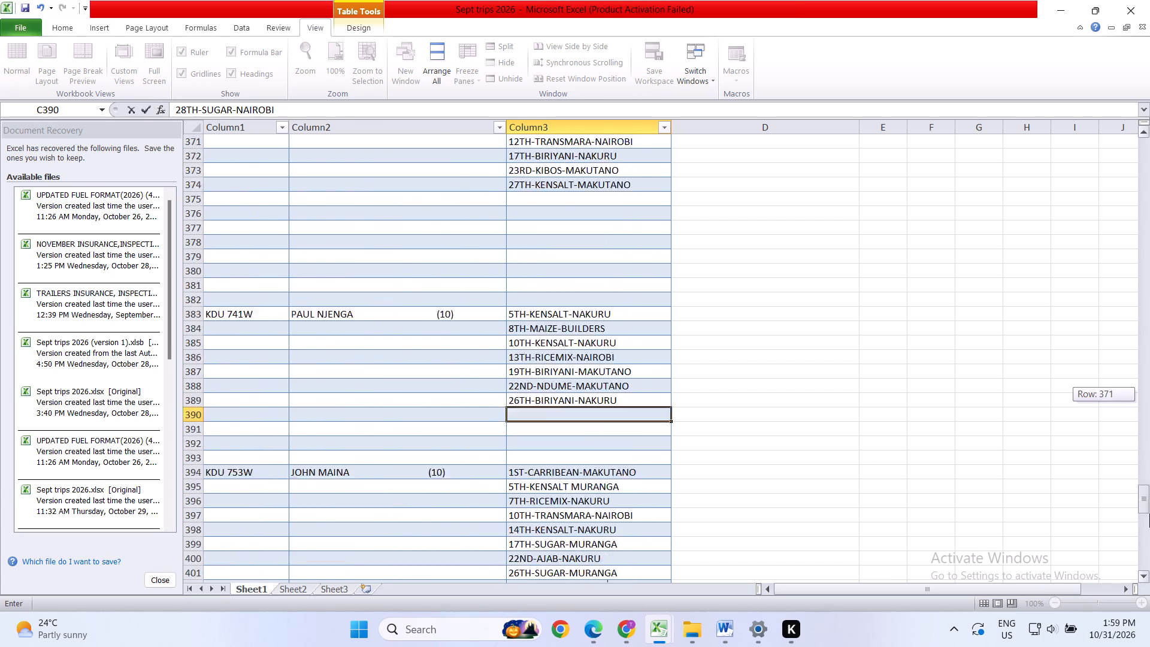
pyautogui.moveTo(1149, 513); pyautogui.dragTo(1149, 586)
pyautogui.doubleClick(535, 415)
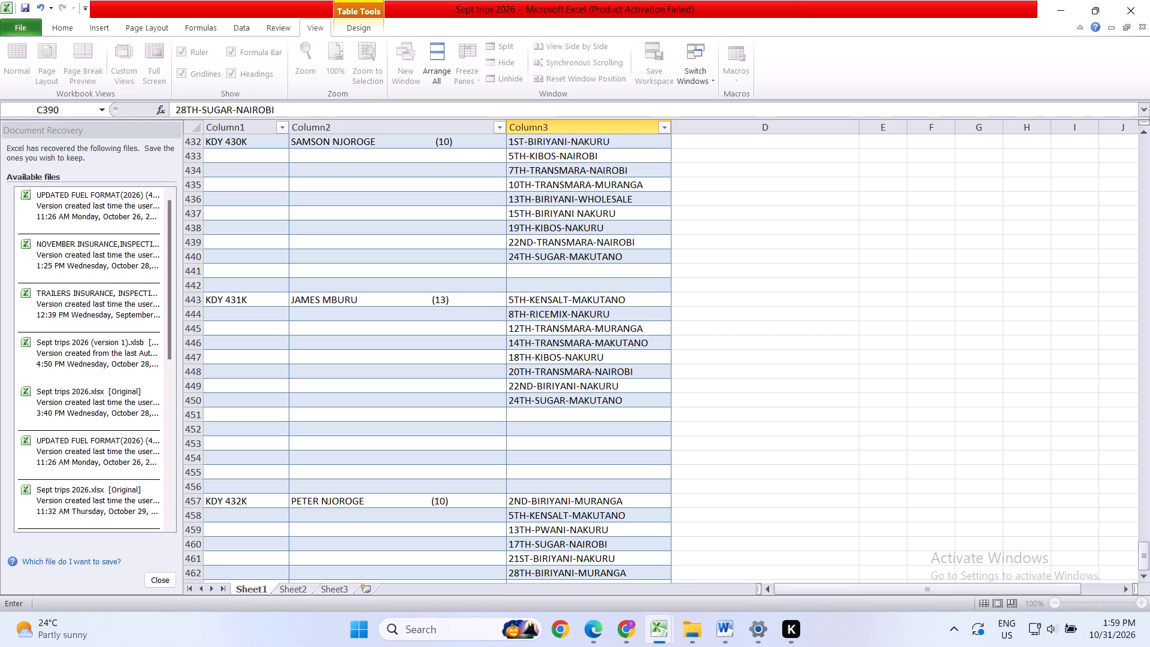
pyautogui.write('28TH')
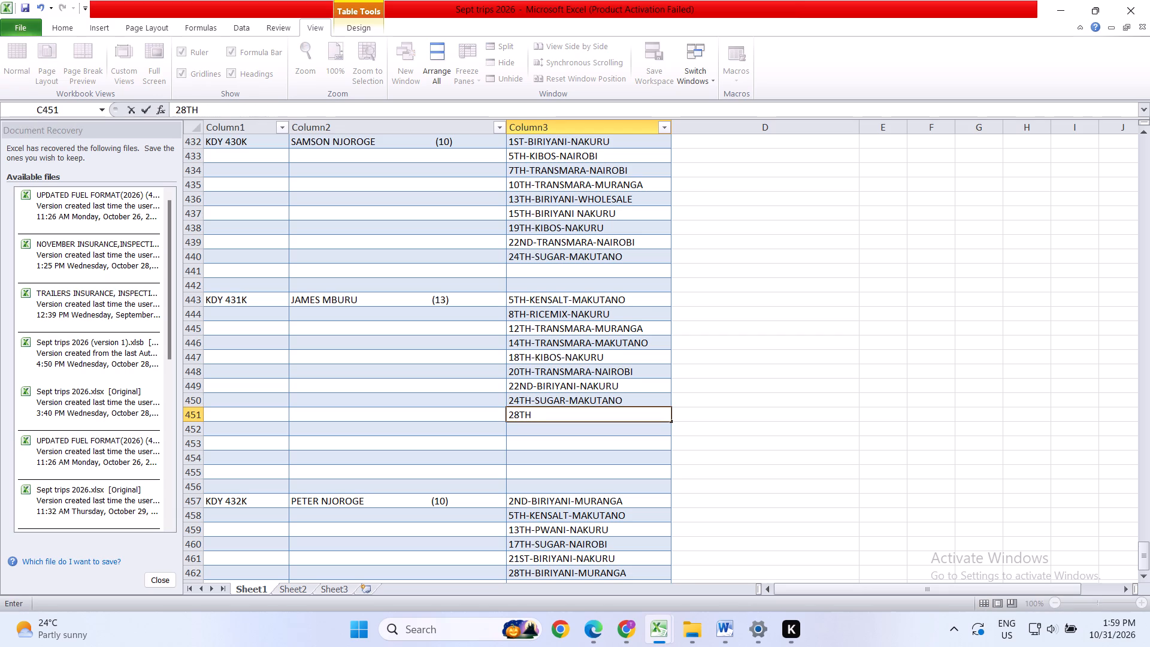
pyautogui.press('-')
pyautogui.write('RICEMIC')
pyautogui.press('BackSpace')
pyautogui.press('x')
pyautogui.write('-NAIROBI')
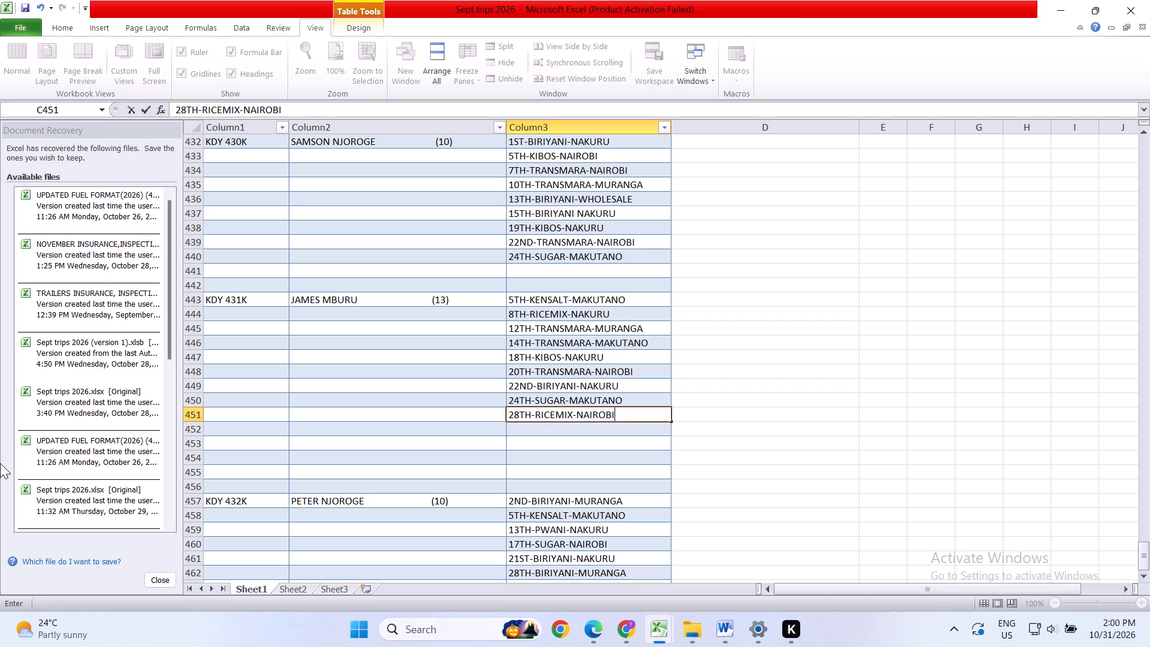
# Save the Sept trips 2026 workbook.
pyautogui.hotkey('ctrl', 's')
pyautogui.hotkey('ctrl', 's')
pyautogui.hotkey('ctrl', 's')
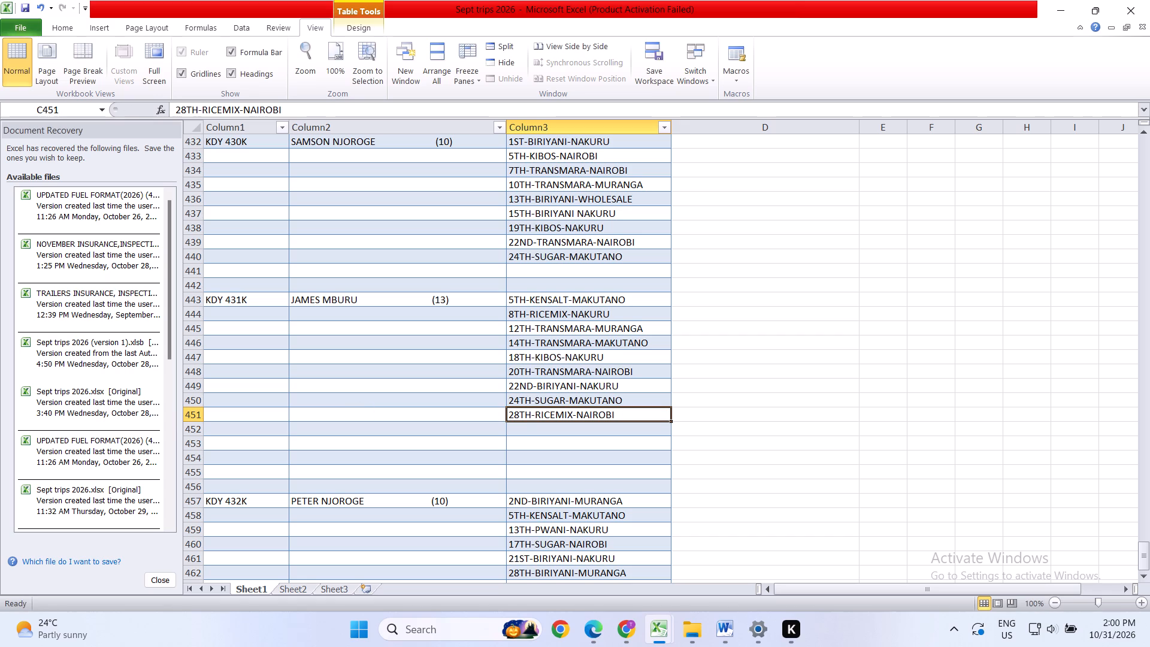